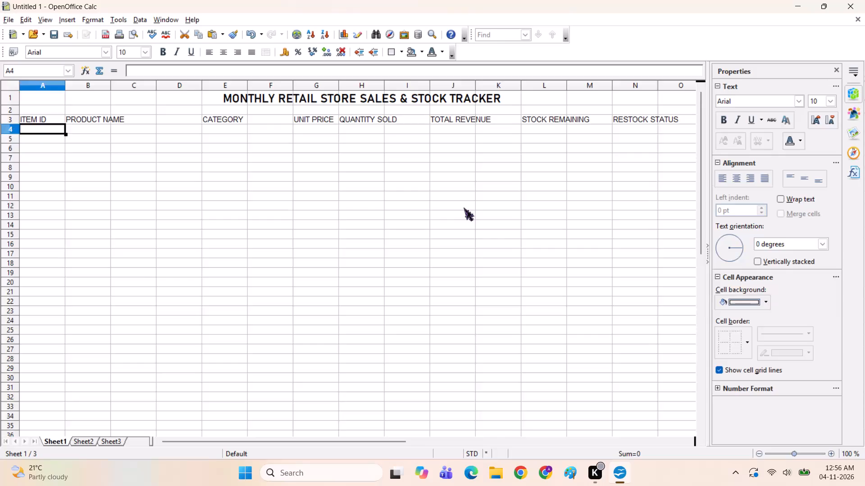
Enter the section heading ELECTRONICS & GADGETS in cell A4, below the ITEM ID header.
click(464, 207)
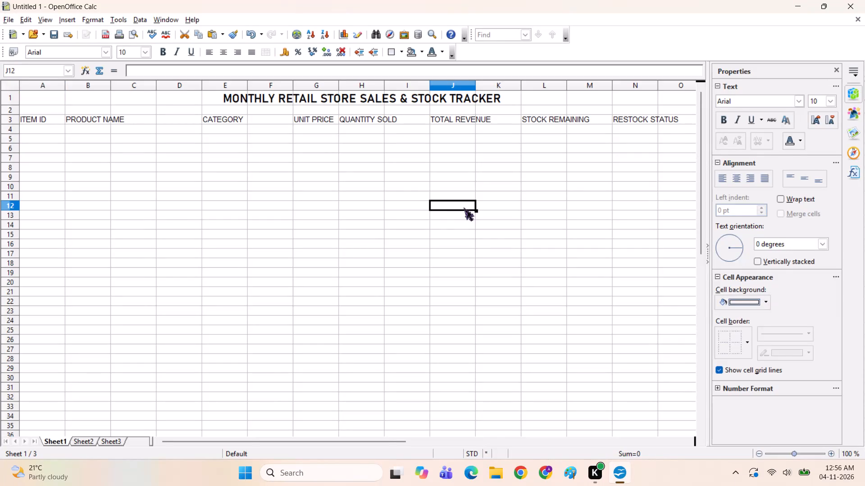
click(50, 128)
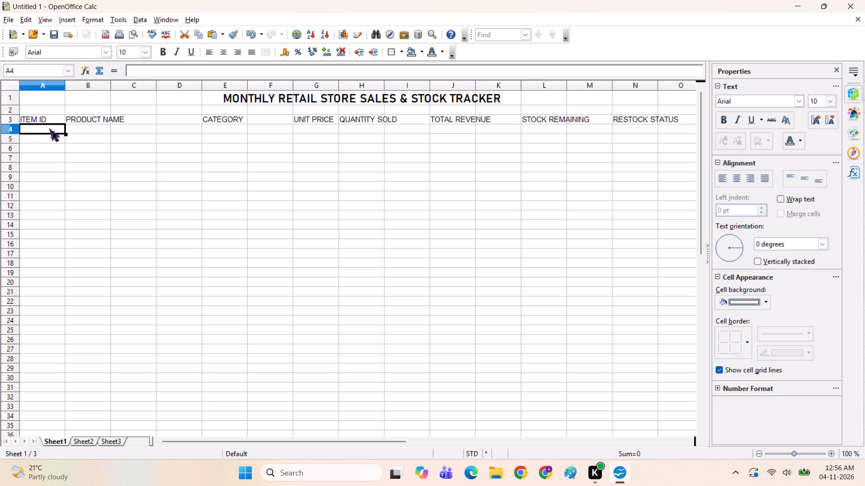
text(ELECTRONICS)
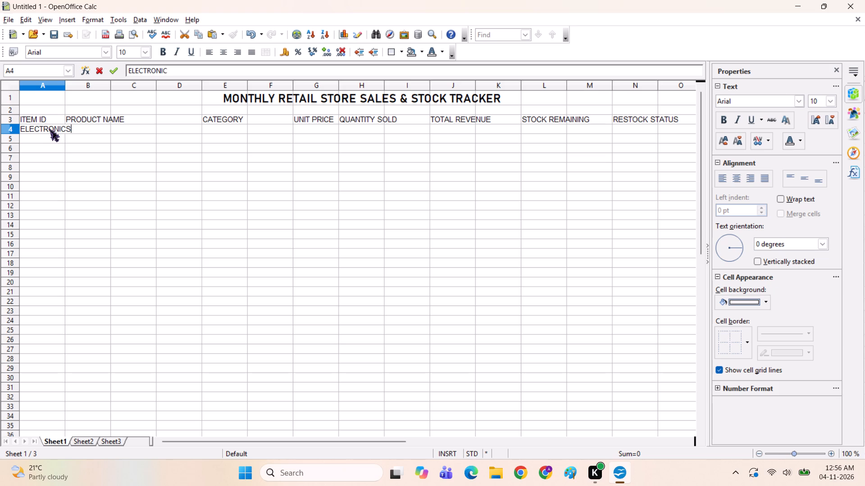
key(space)
text(&)
key(space)
key(g)
text(ADGET)
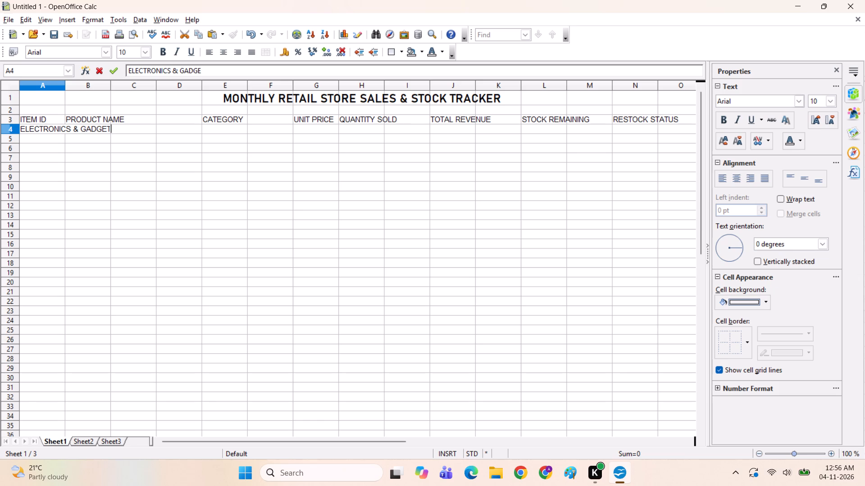
key(s)
Move the ELECTRONICS & GADGETS heading text from cell A4 down to cell A5.
key(ctrl+a)
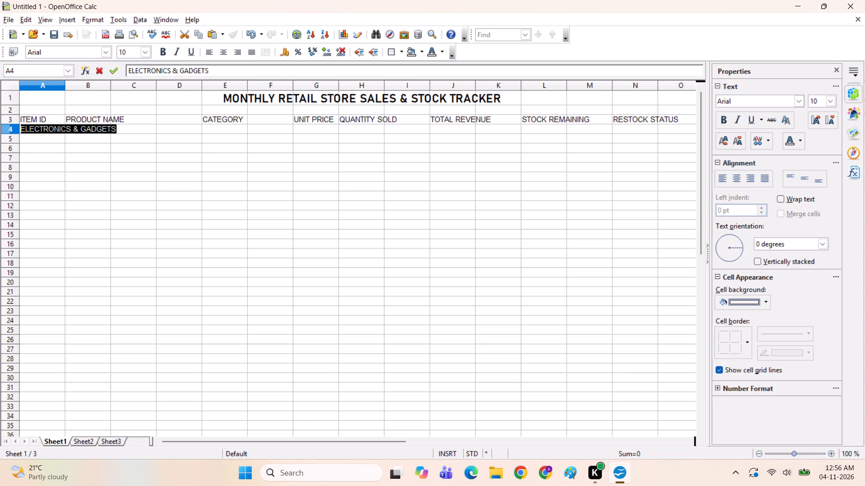
right_click(51, 130)
click(86, 213)
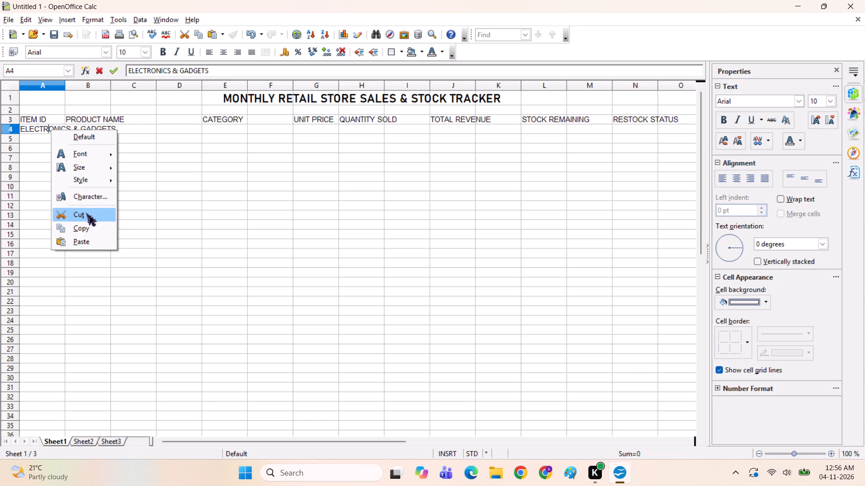
key(ctrl+a)
right_click(108, 128)
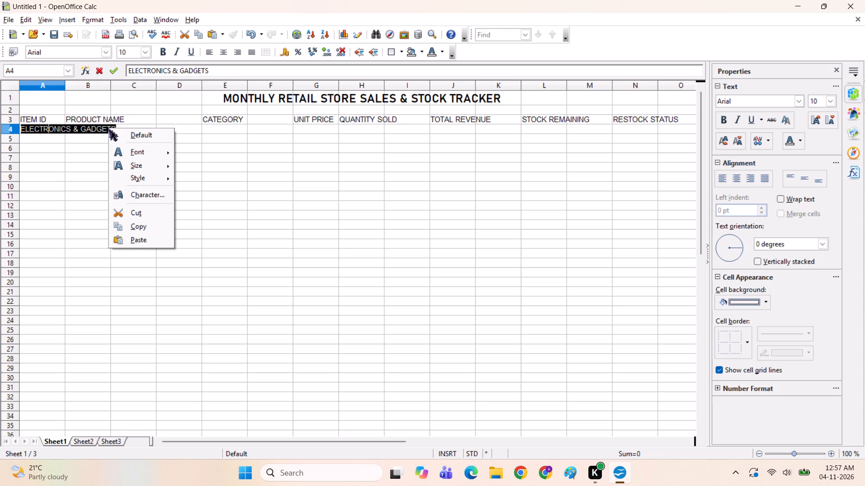
click(140, 208)
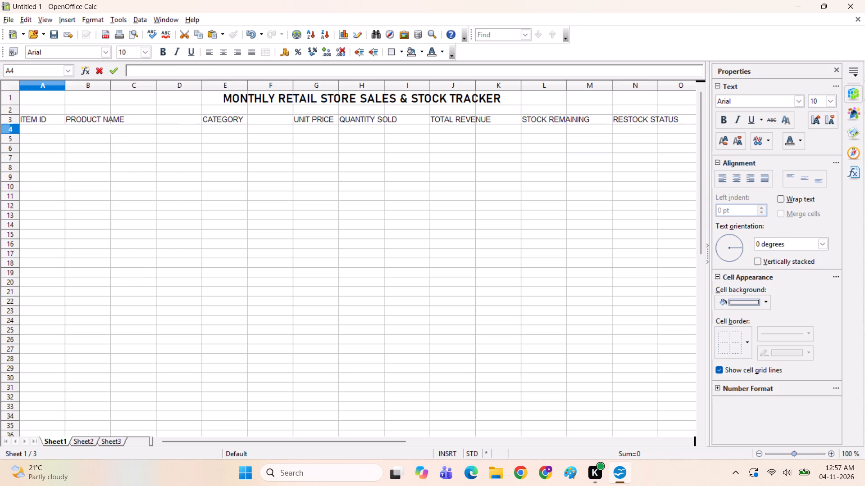
click(83, 139)
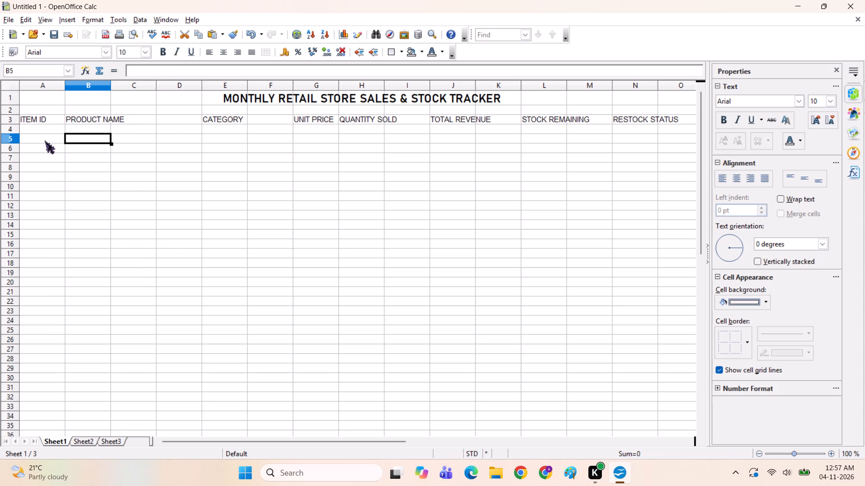
click(45, 140)
right_click(45, 140)
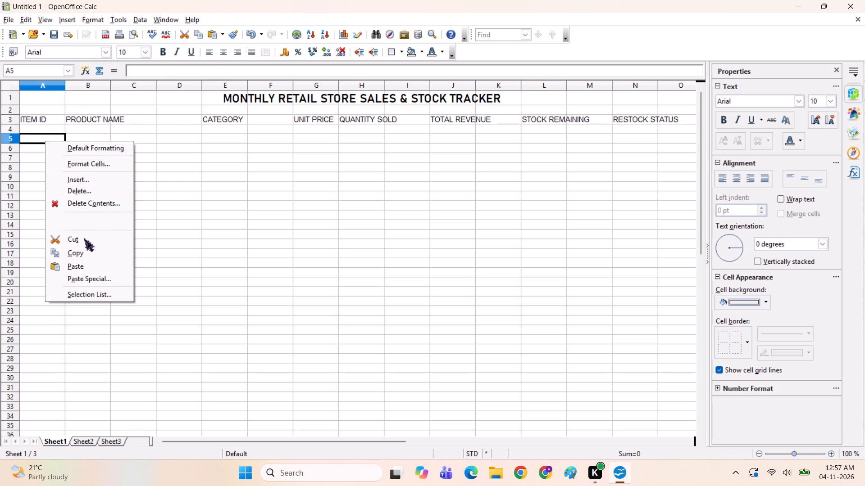
click(80, 265)
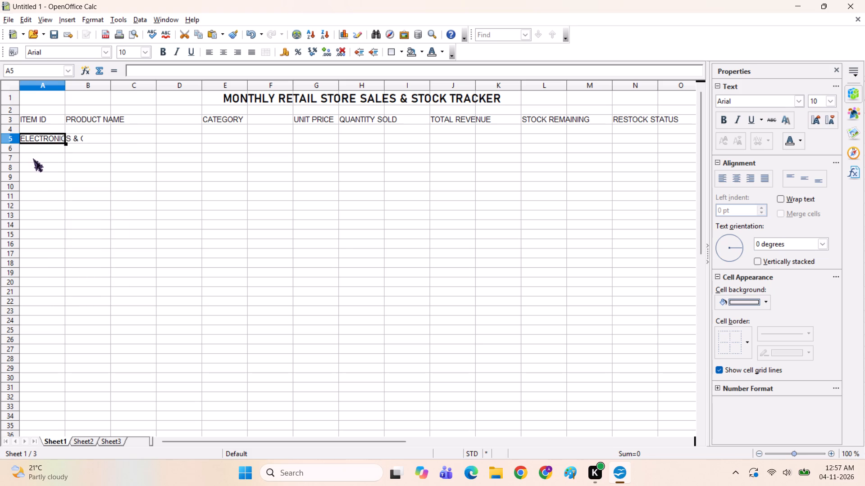
click(41, 144)
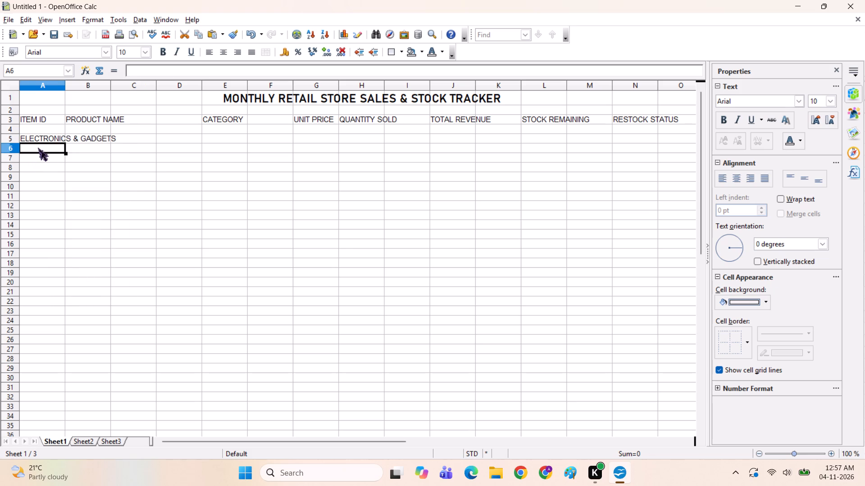
Enter the first electronics item in row 6: item ID PRD-101 and product name WIRELESS BLUETOOTH EARBUDS.
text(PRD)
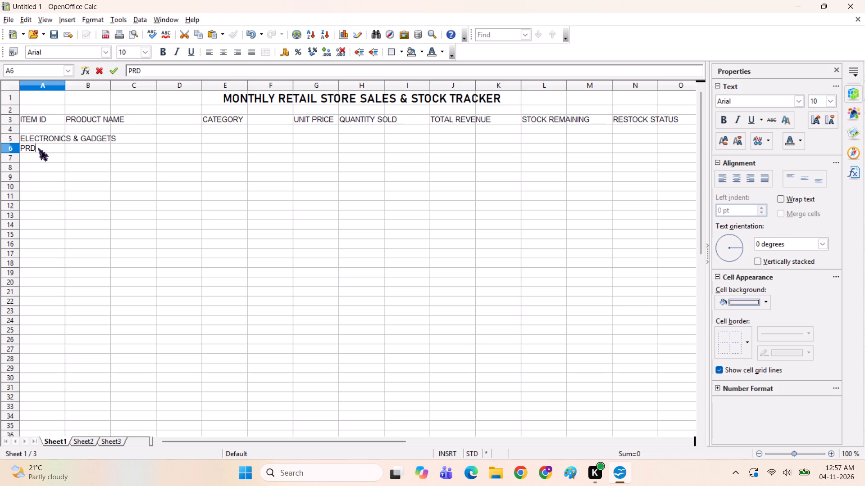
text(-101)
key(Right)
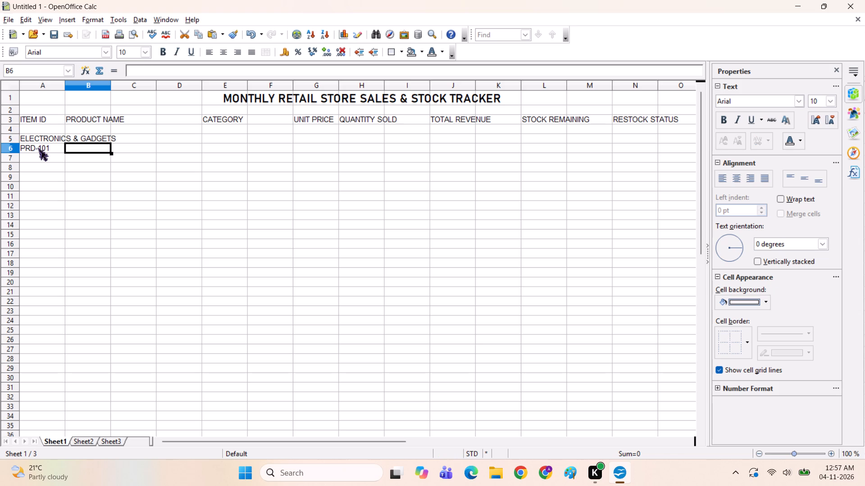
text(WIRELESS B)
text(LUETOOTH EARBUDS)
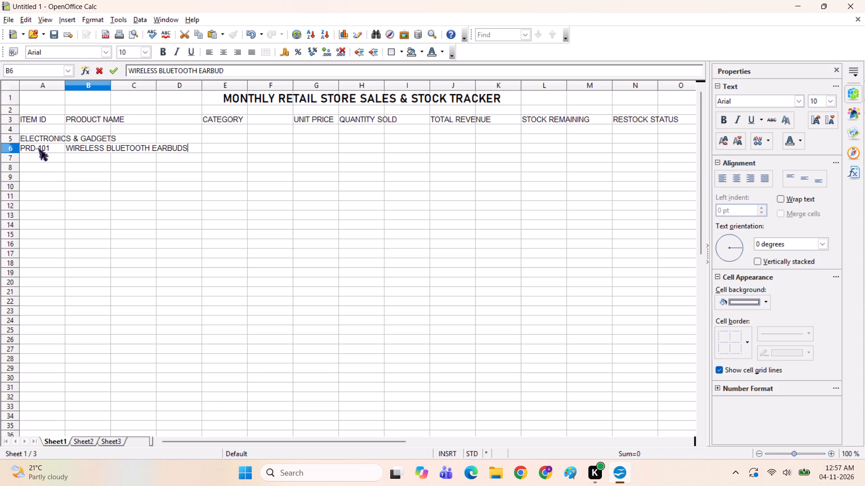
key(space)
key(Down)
Enter the item ID PRD-102 in cell A7 for the second electronics item.
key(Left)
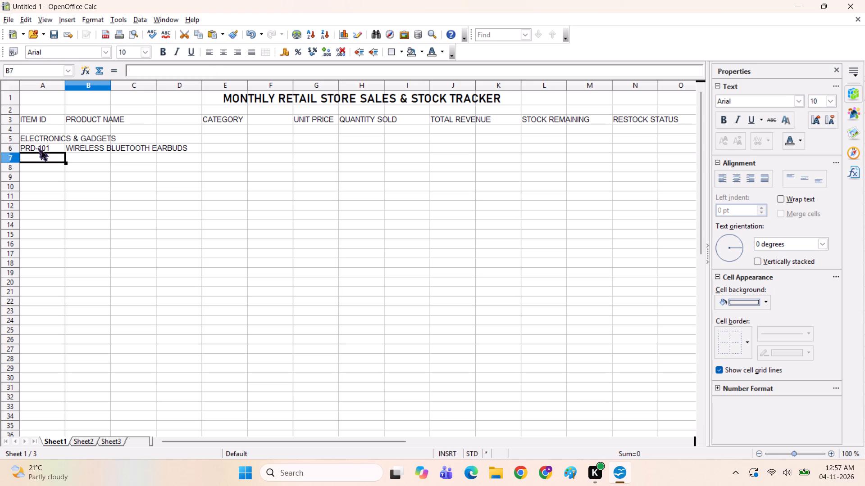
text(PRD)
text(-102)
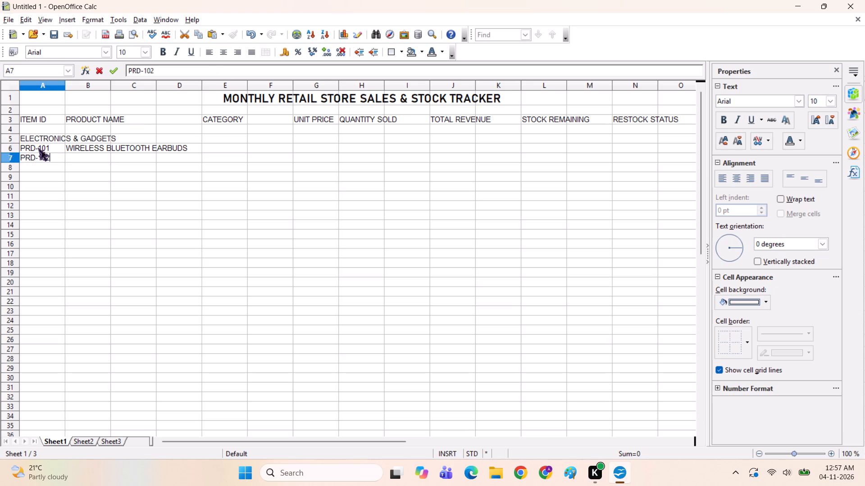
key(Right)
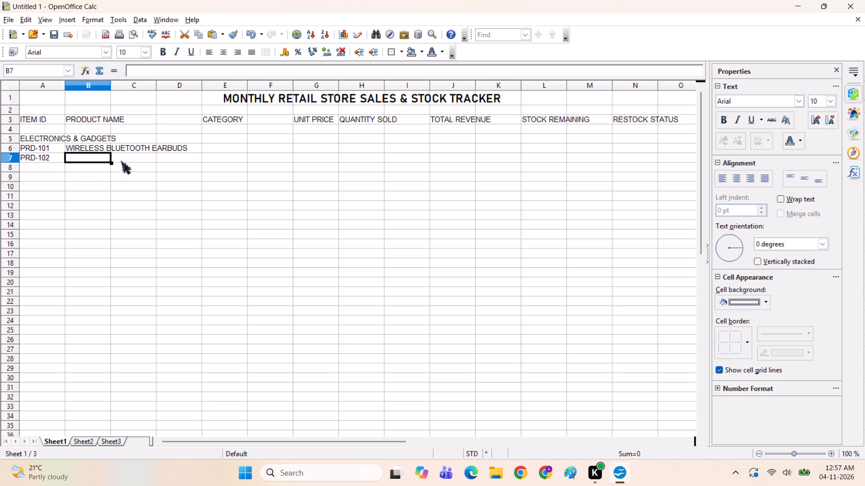
Enter SMARTWATCH FITNESS BAND as the product name for item PRD-102 in cell B7.
text(SMARTWATC)
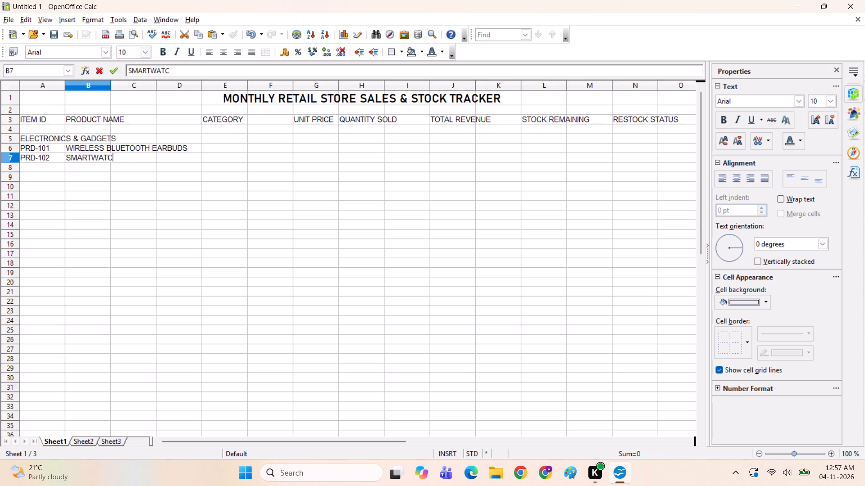
text(H FITNESS)
key(space)
text(BAND)
key(Down)
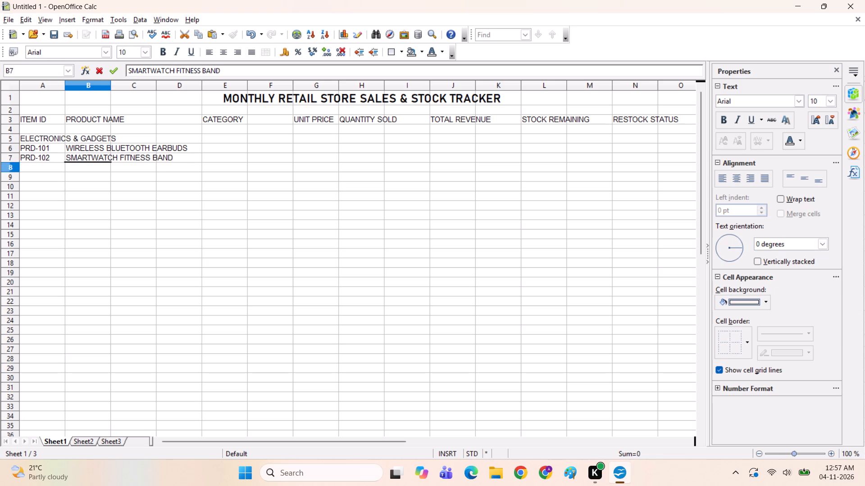
Fill row 8 with item ID PR-103 and product name FAST CHARGING POWERBNAK 10000.
key(Left)
text(PR)
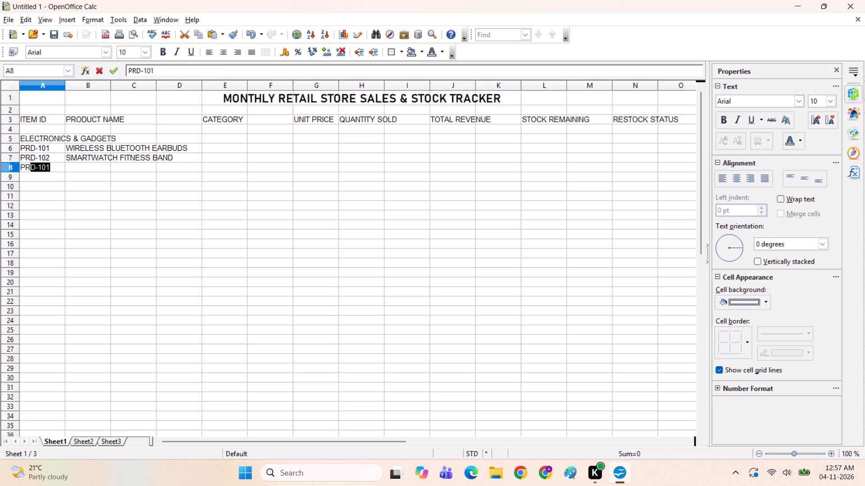
text(-103)
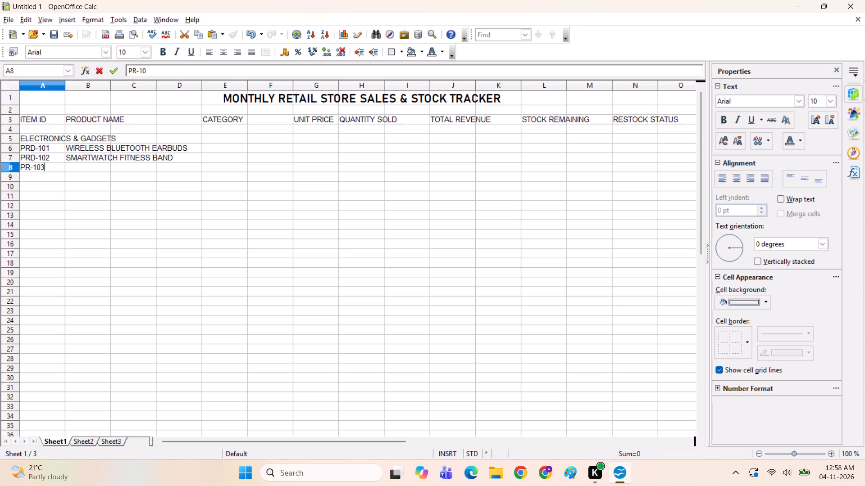
key(Right)
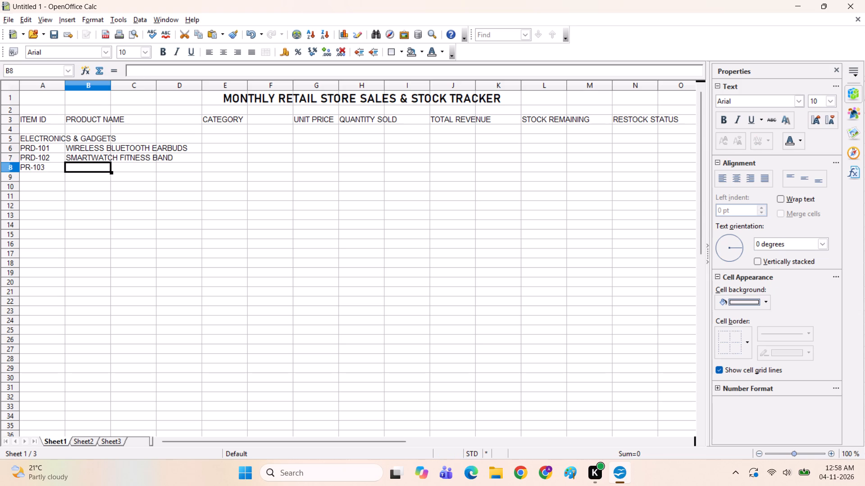
text(FAST CHARGING)
key(space)
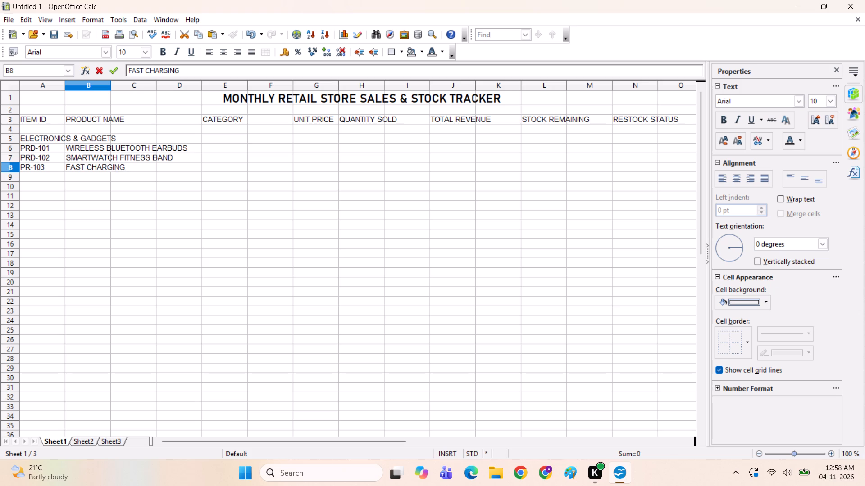
text(POWERBNAK)
key(space)
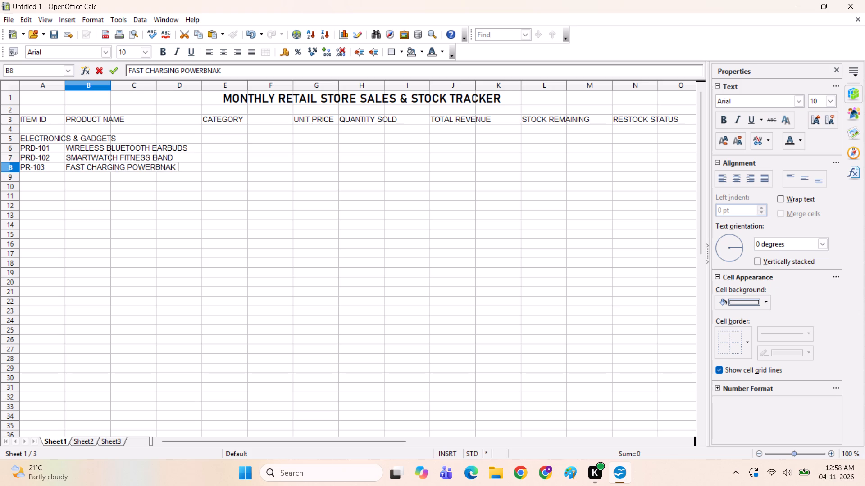
text(10000)
key(Left)
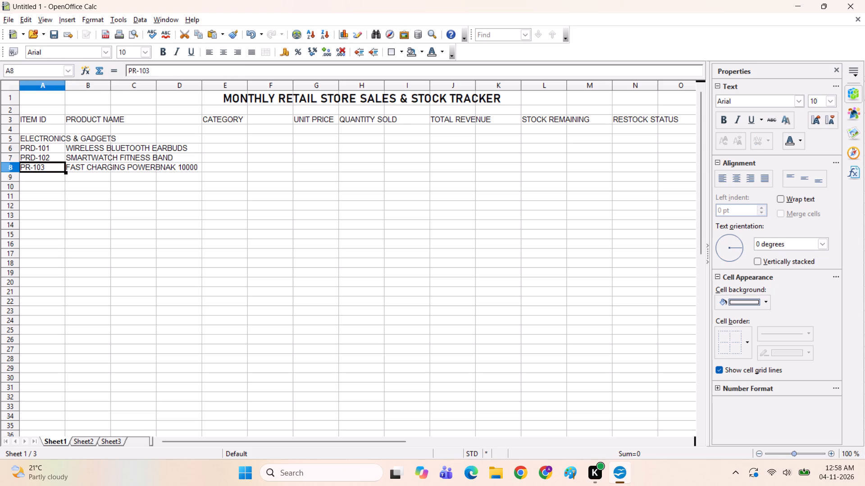
key(Right)
key(Right)
key(Right)
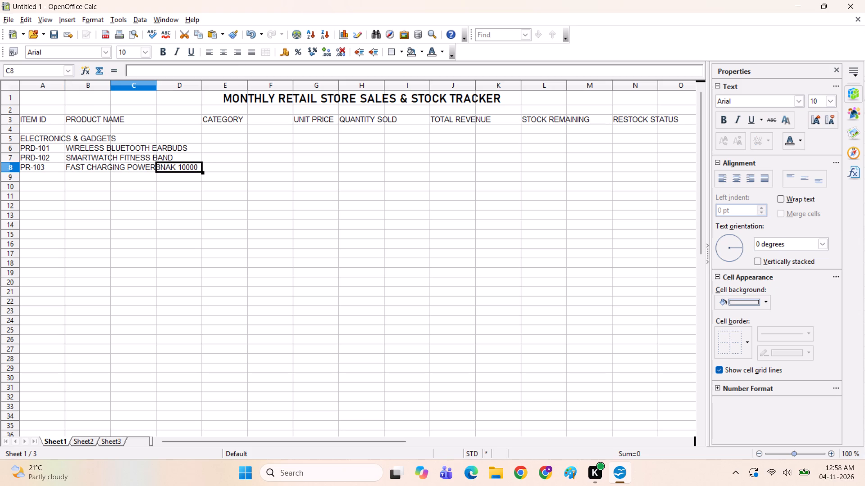
key(Left)
key(Left)
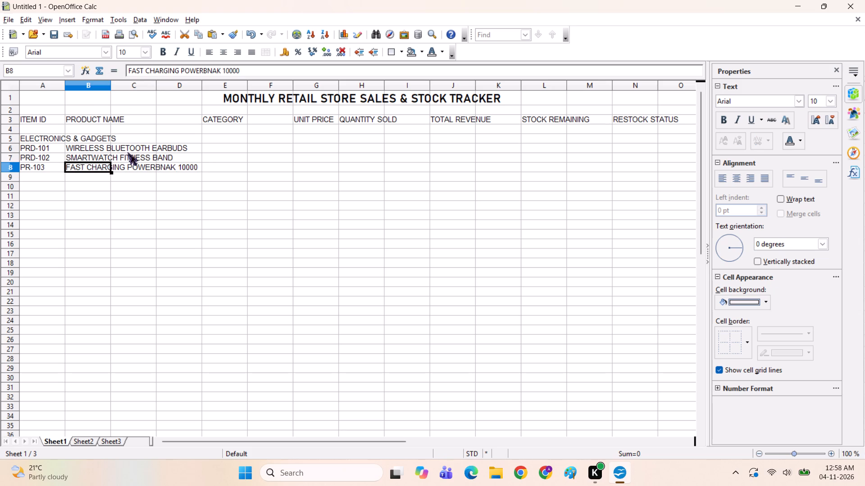
Correct the misspelled product name in cell B8 so it reads FAST CHARGING POWERBANK 10000.
click(109, 168)
double_click(109, 168)
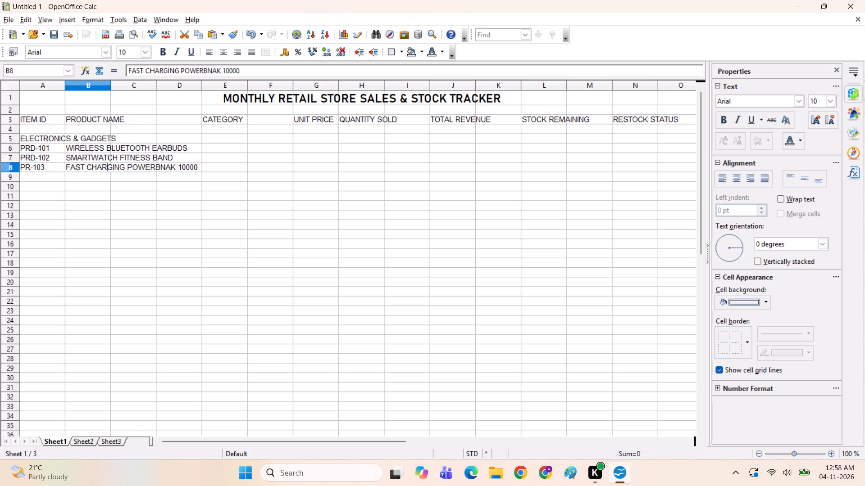
click(164, 165)
click(169, 169)
key(BackSpace)
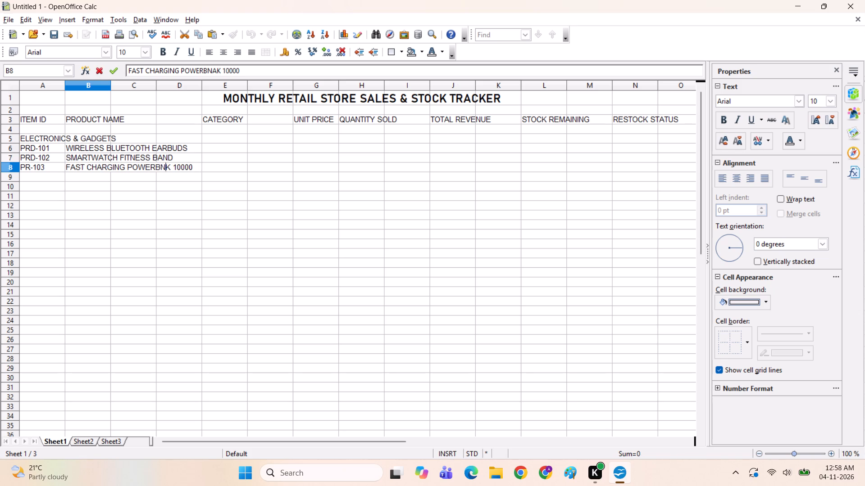
key(BackSpace)
text(AN)
Correct the item ID in cell A8 to PRD-103.
click(32, 167)
double_click(30, 165)
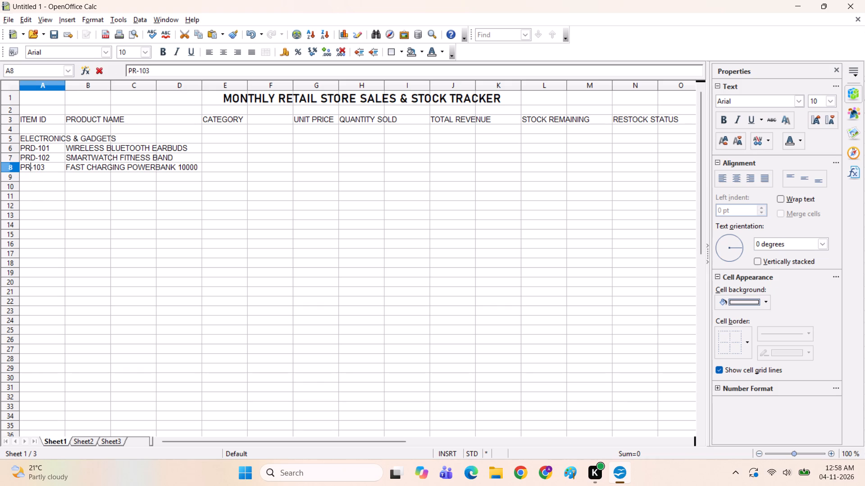
key(d)
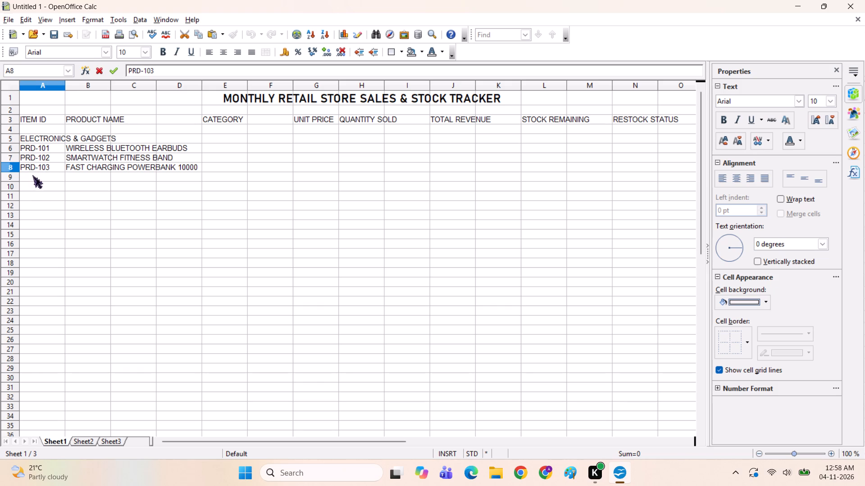
Enter PRD-104 as the item ID in cell A9.
click(34, 177)
text(PRD1)
key(BackSpace)
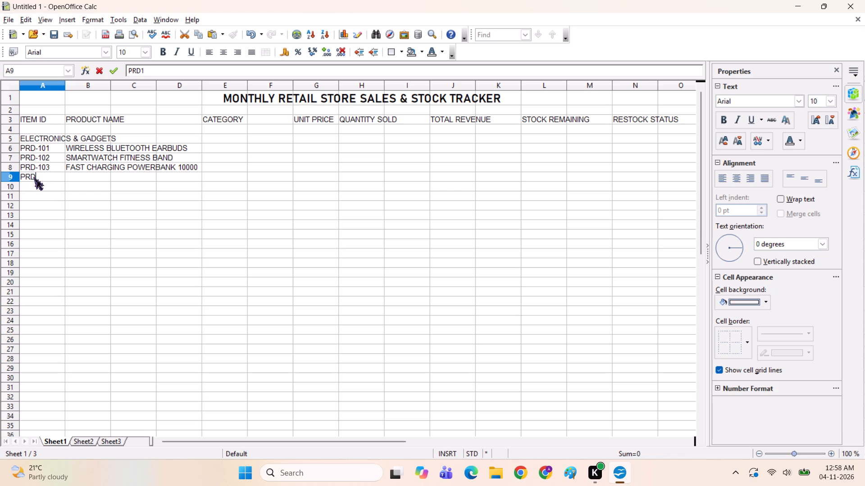
text(-104)
Enter USB-C FAST CABLE 1.5 M as the product name for item PRD-104 in cell B9.
click(74, 175)
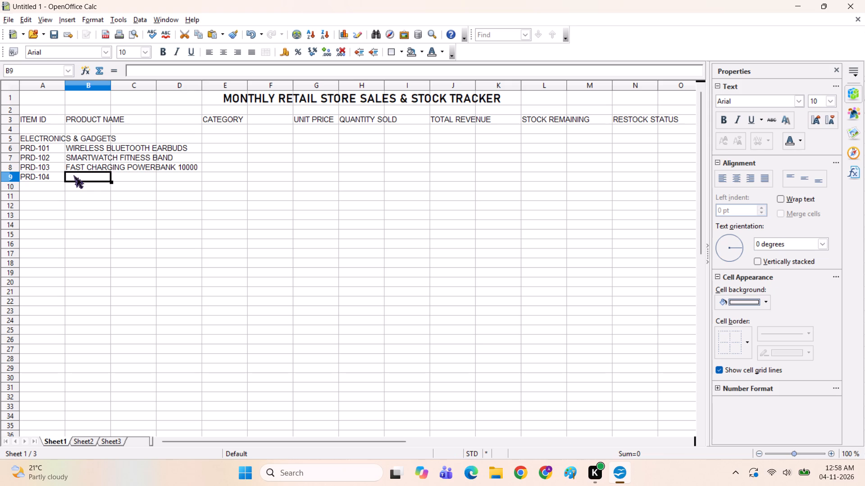
text(USB)
text(-C)
key(space)
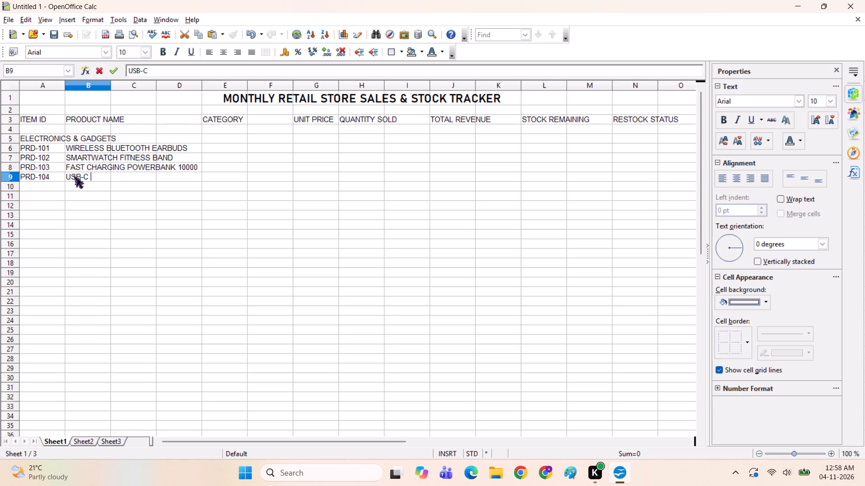
text(FAST)
key(space)
text(CA)
text(BLE)
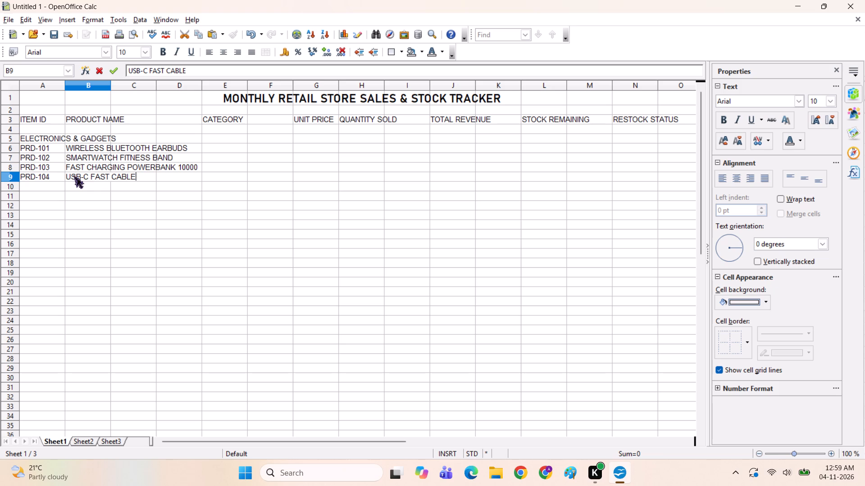
key(space)
key(1)
text(.5 NM)
key(BackSpace)
key(BackSpace)
key(m)
Insert the word CHARGING after FAST in the PRD-104 product name in cell B9.
click(109, 176)
key(space)
text(CHARGING)
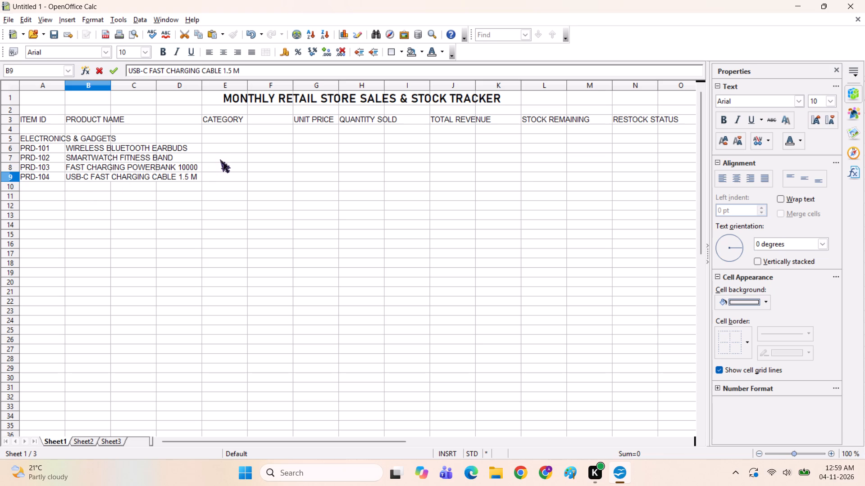
Enter ELECTRONICS & GADGET as the category for items PRD-101 to PRD-104 in cells E6 to E9.
click(215, 144)
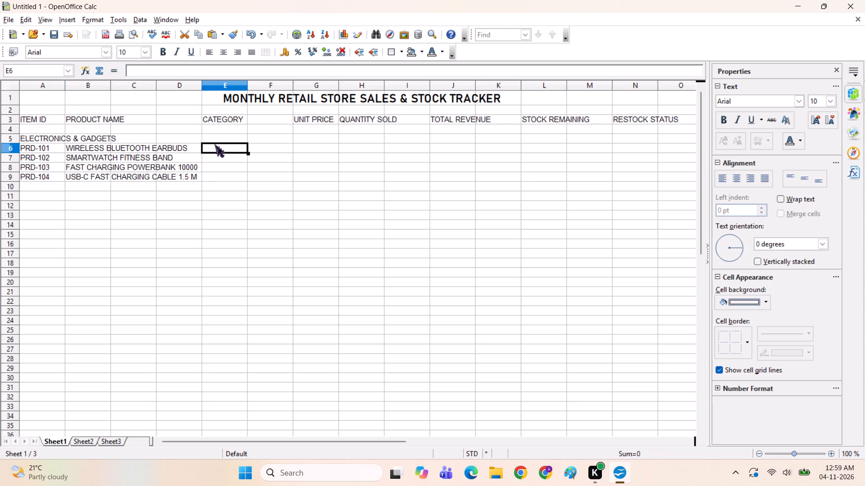
key(e)
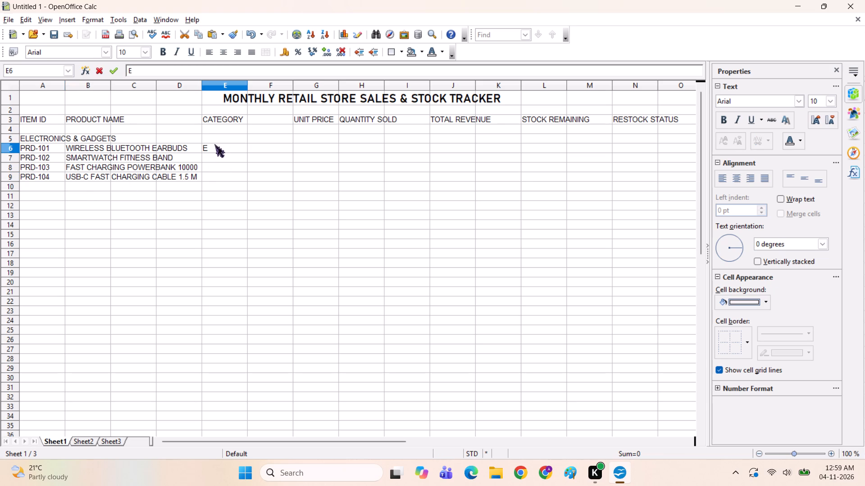
text(LECTRONICS)
key(space)
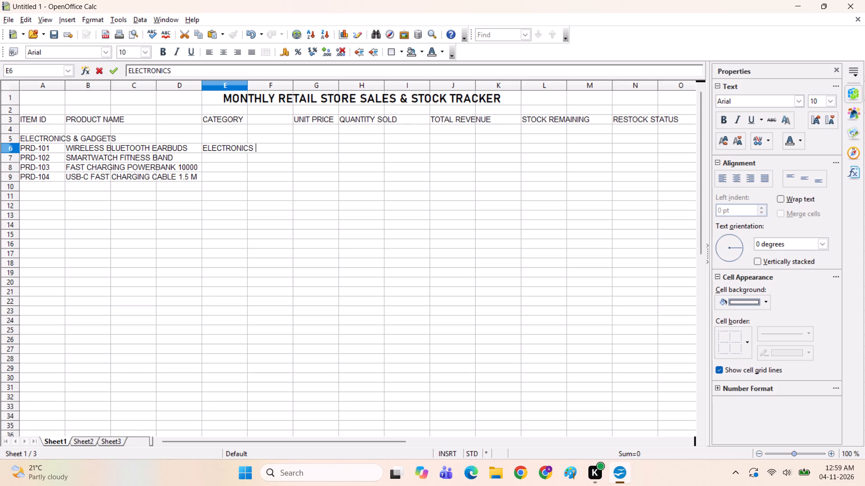
text(& GADGET)
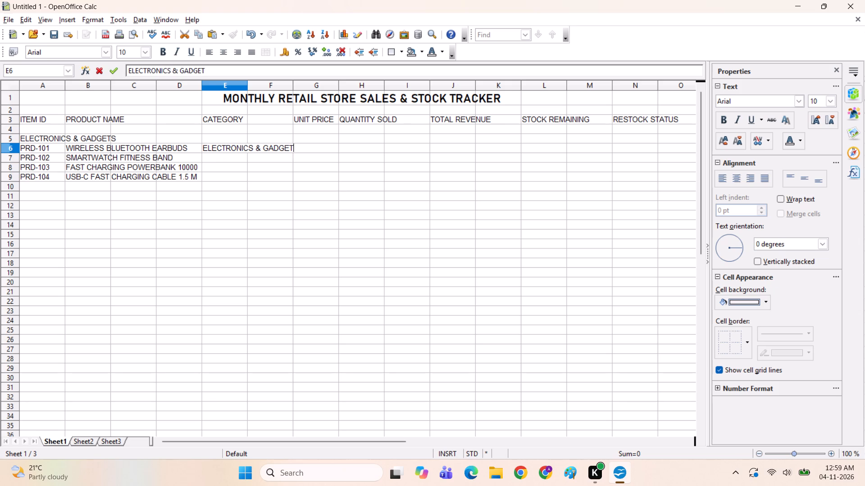
key(Down)
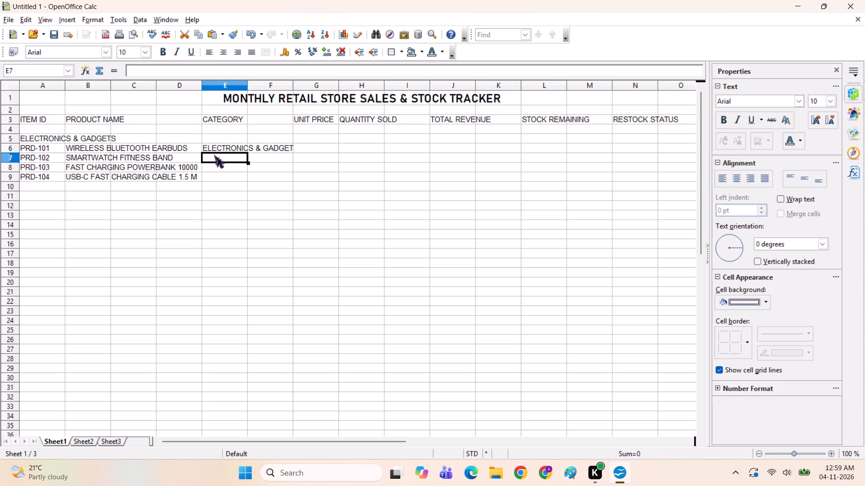
key(e)
key(Down)
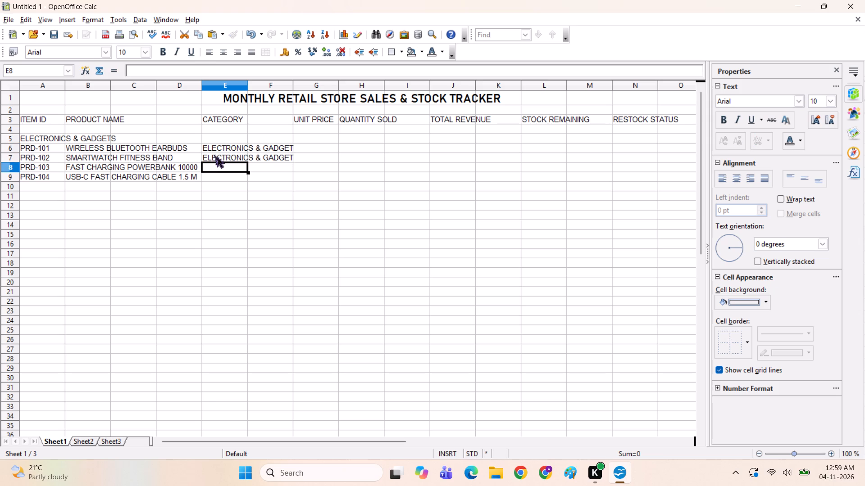
key(e)
key(Down)
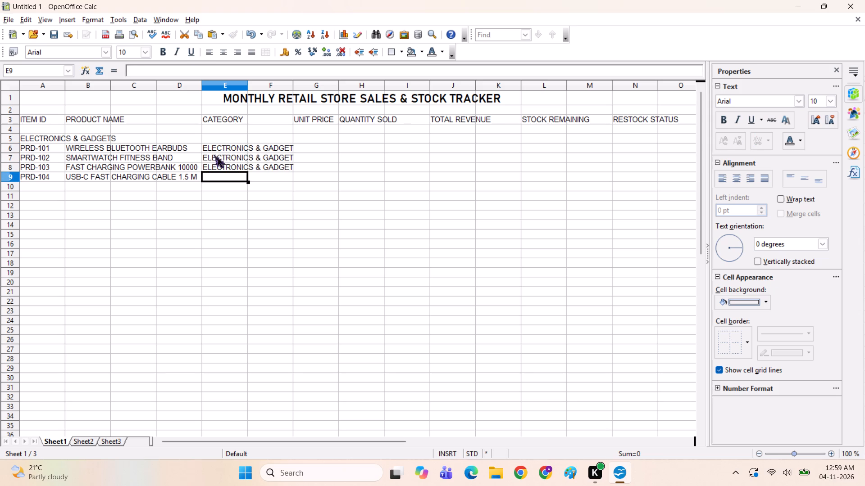
key(e)
key(Down)
Enter the unit prices 1499, 2499, 999 and 299 for items PRD-101 to PRD-104 in cells G6 to G9.
key(Right)
key(Right)
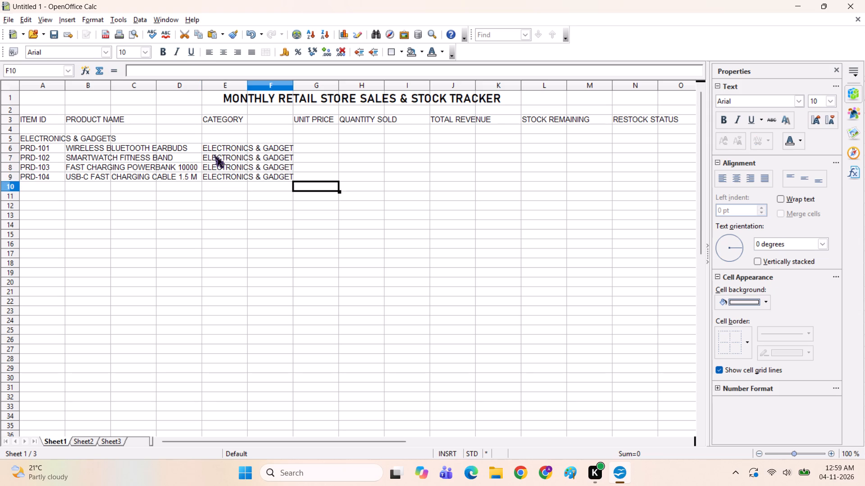
key(Up)
key(Up)
key(Up)
key(Up)
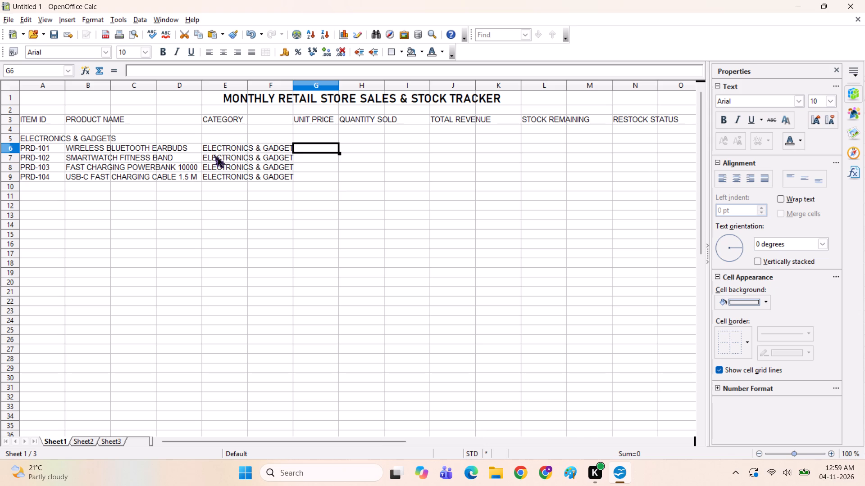
text(1499)
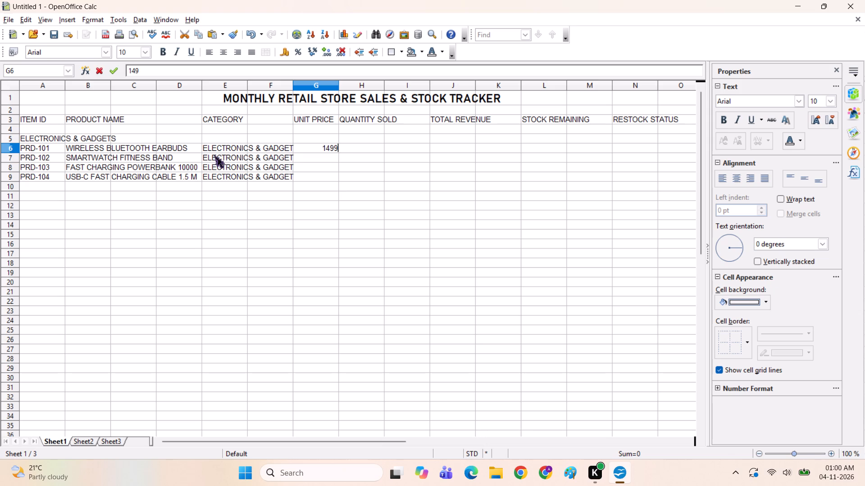
key(Down)
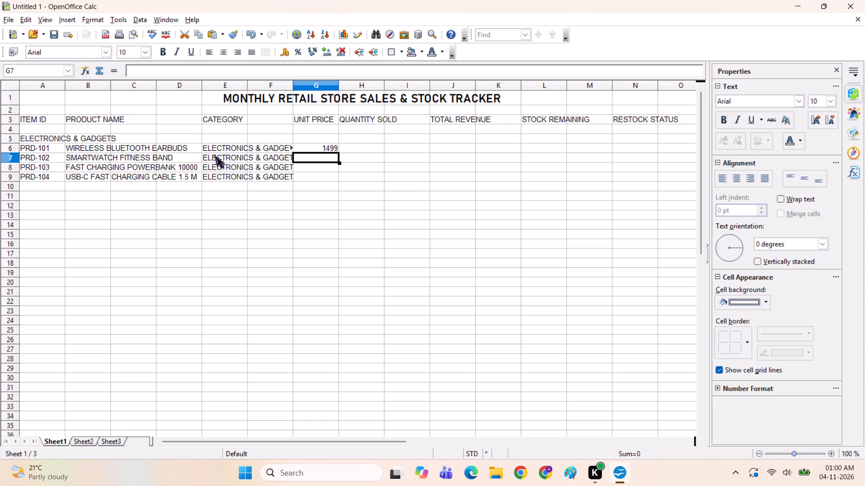
text(2499)
key(Down)
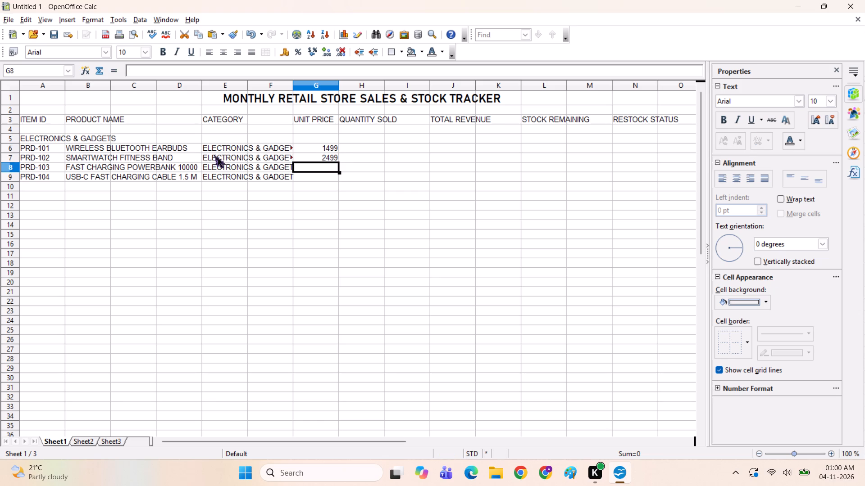
text(999)
key(Down)
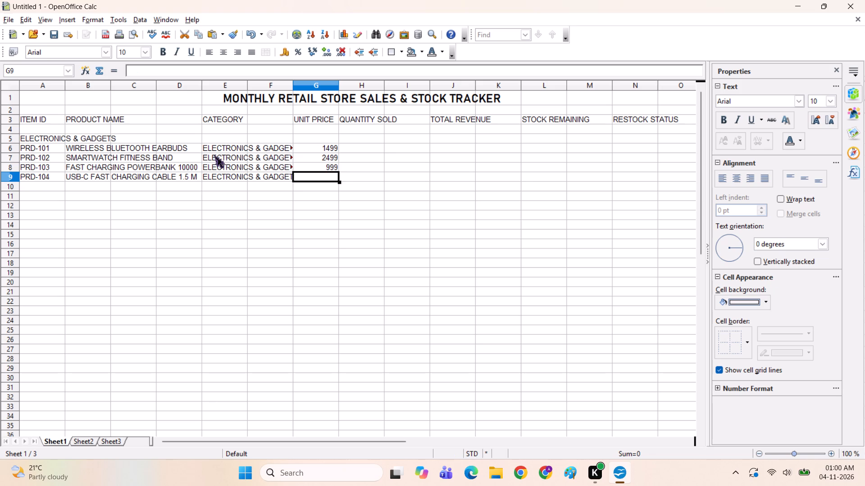
text(299)
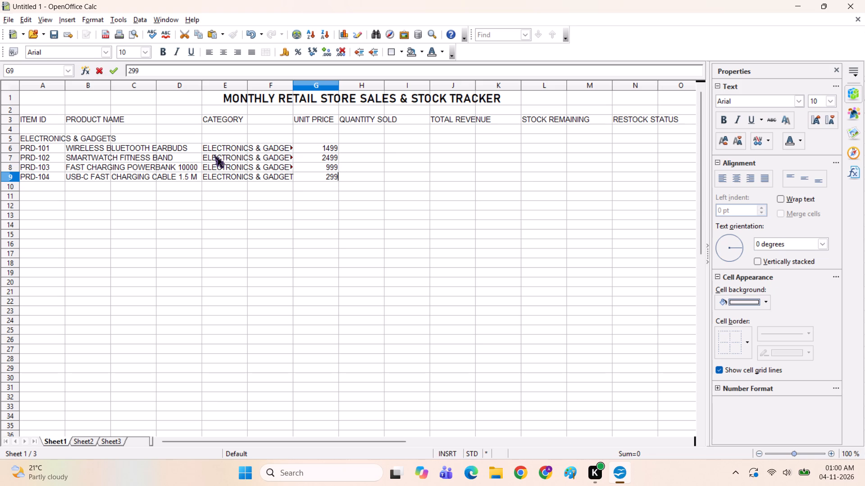
Enter 45 as the quantity sold for item PRD-101 in cell H6.
key(Right)
key(Up)
key(Up)
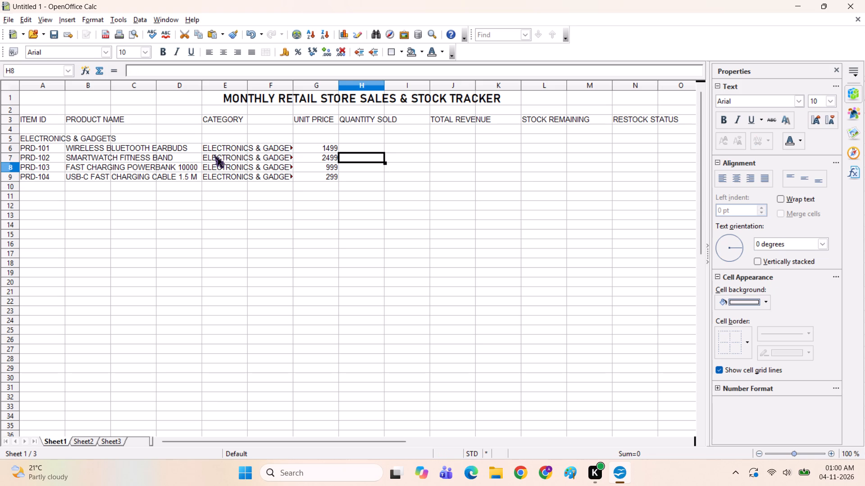
key(Up)
text(45)
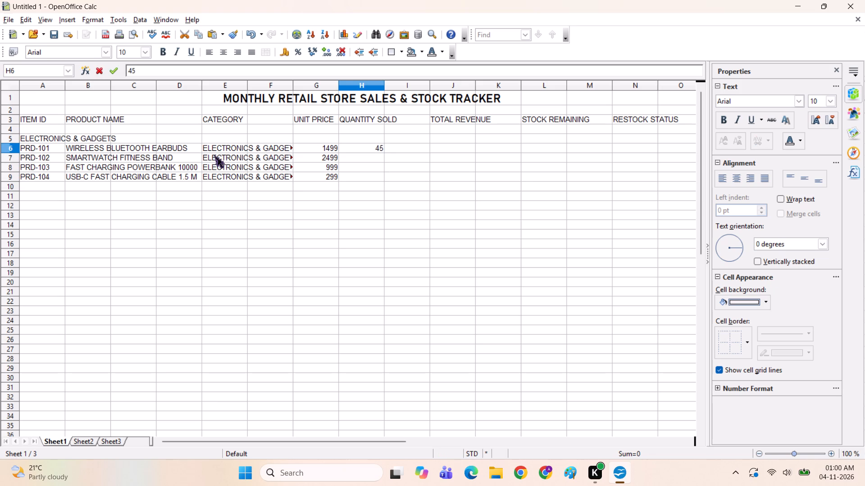
key(Down)
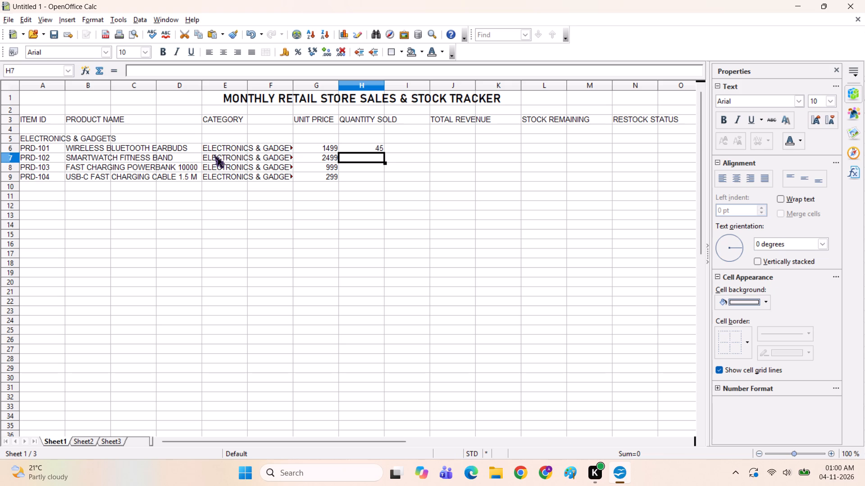
Enter the quantities sold 30, 60 and 120 for items PRD-102 to PRD-104 in cells H7 to H9.
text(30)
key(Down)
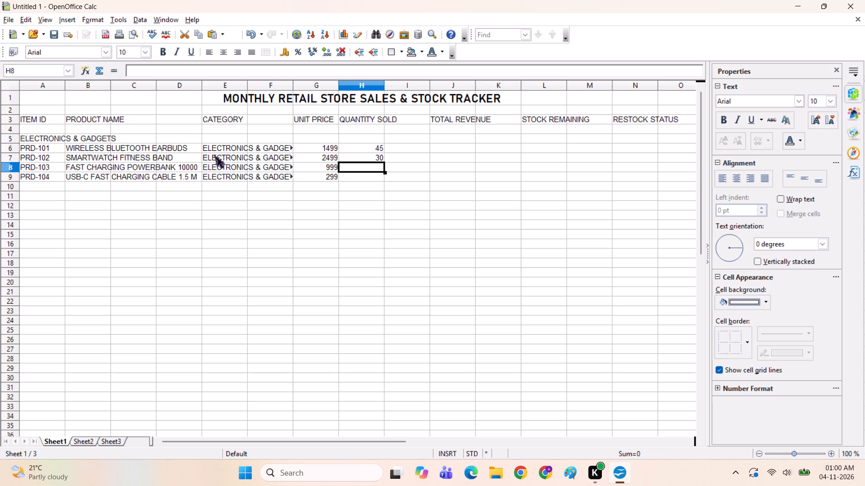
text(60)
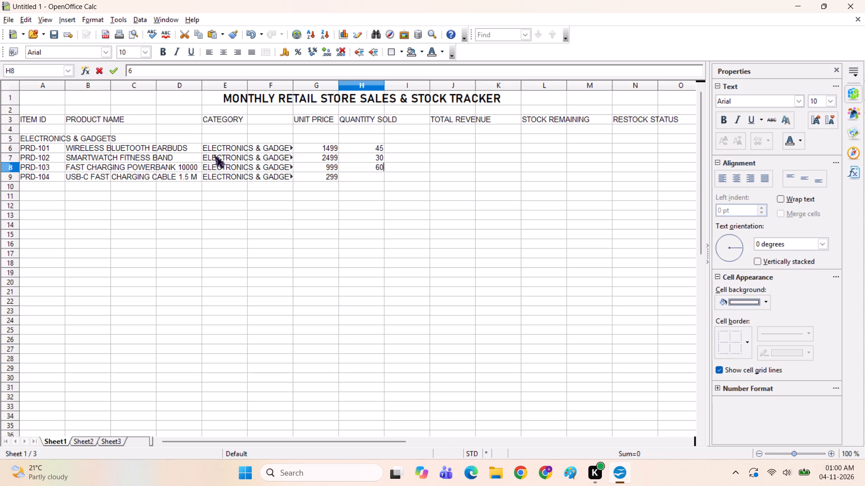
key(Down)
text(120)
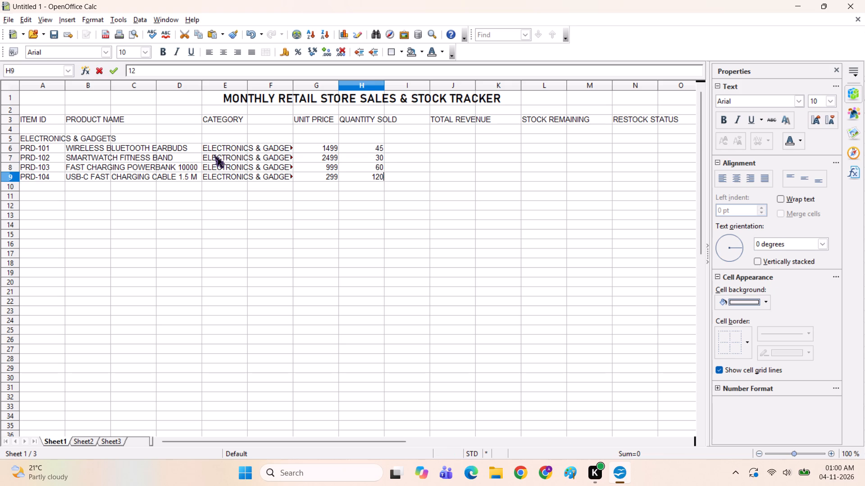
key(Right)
Enter 0 as the total revenue for items PRD-101 to PRD-104 in cells J6 to J9.
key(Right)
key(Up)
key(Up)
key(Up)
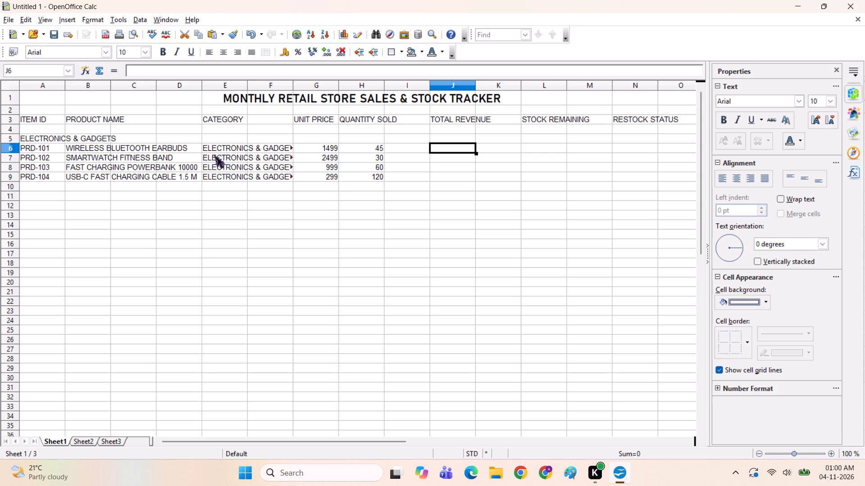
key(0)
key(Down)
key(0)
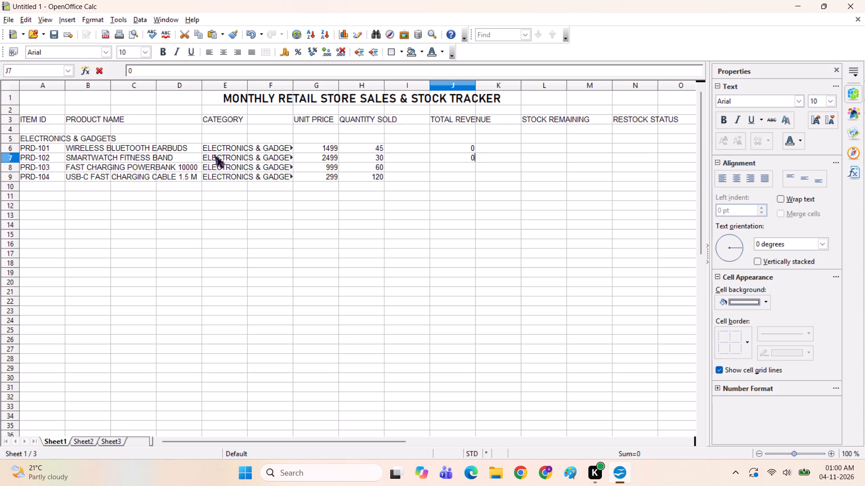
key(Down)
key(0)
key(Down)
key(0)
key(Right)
Enter the stock remaining values 18, 8, 25 and 5 for items PRD-101 to PRD-104 in cells L6 to L9.
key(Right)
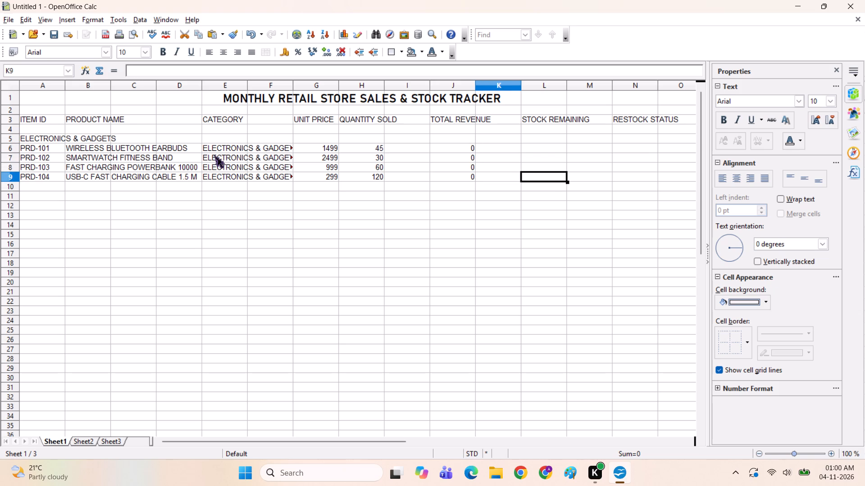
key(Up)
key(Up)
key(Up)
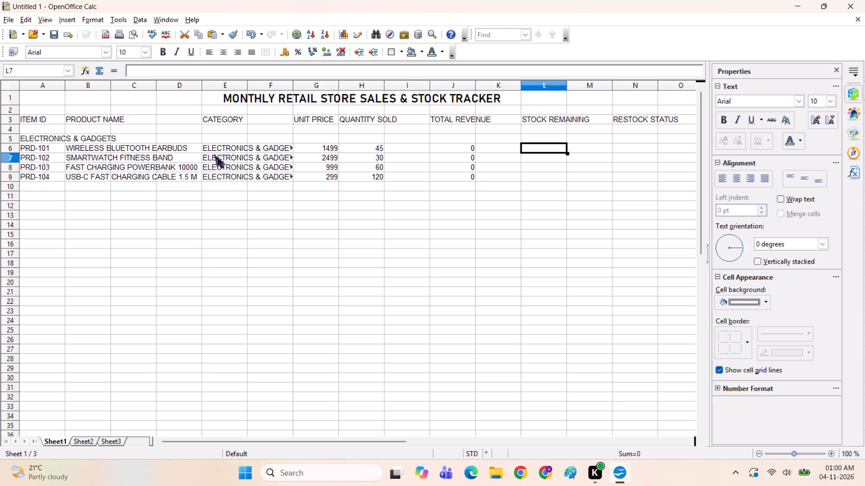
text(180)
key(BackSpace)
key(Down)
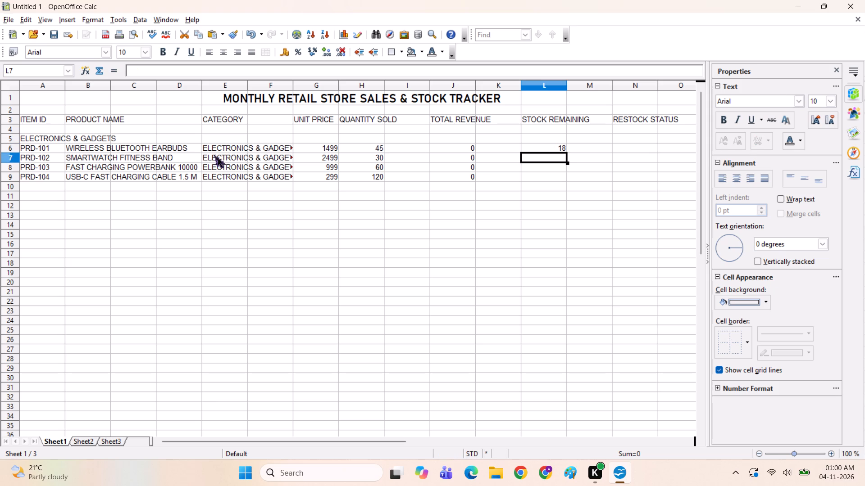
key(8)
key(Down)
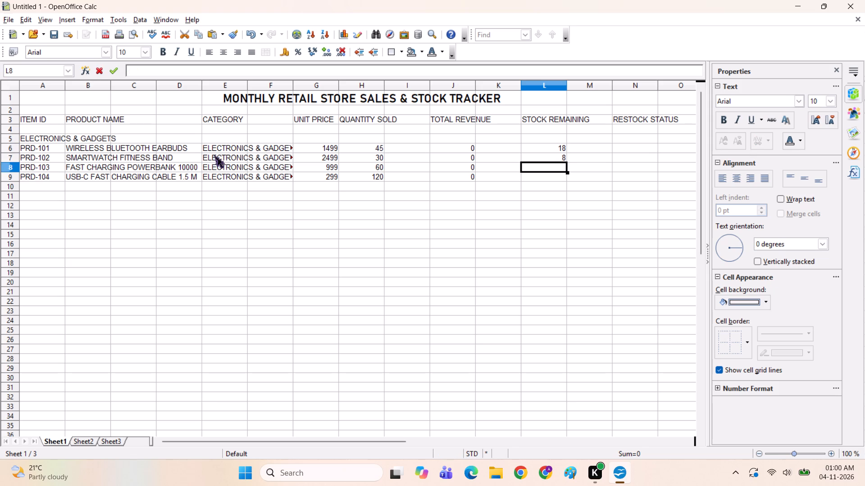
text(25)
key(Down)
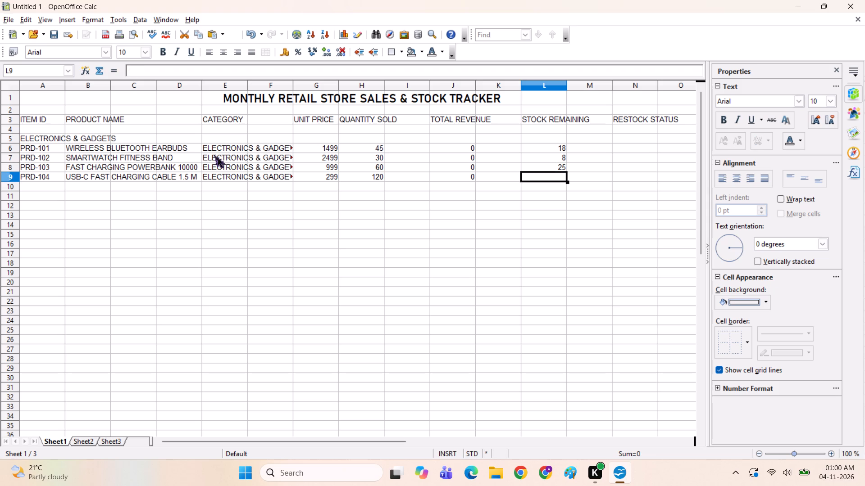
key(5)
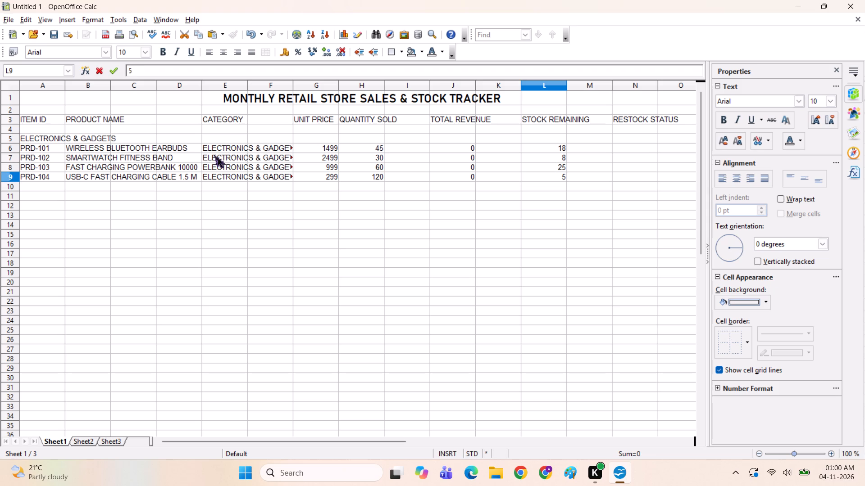
Enter 0 as the restock status for items PRD-101 to PRD-104 in cells N6 to N9.
key(Right)
key(Right)
key(Up)
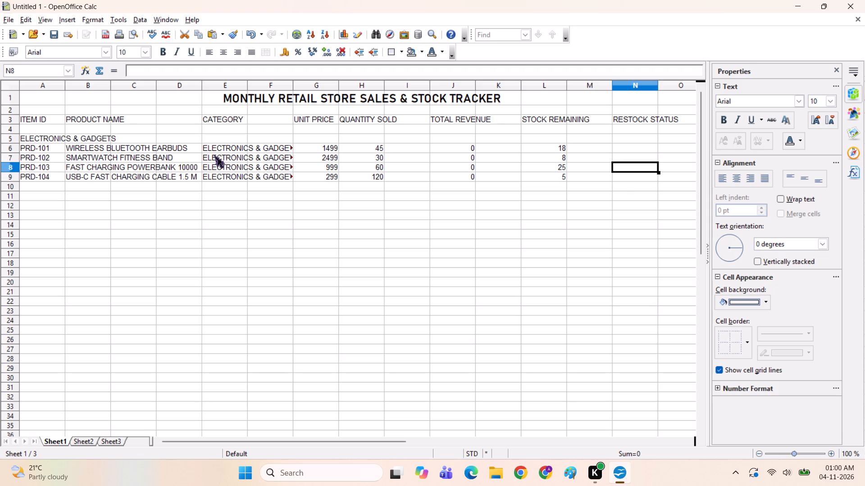
key(Up)
key(Up)
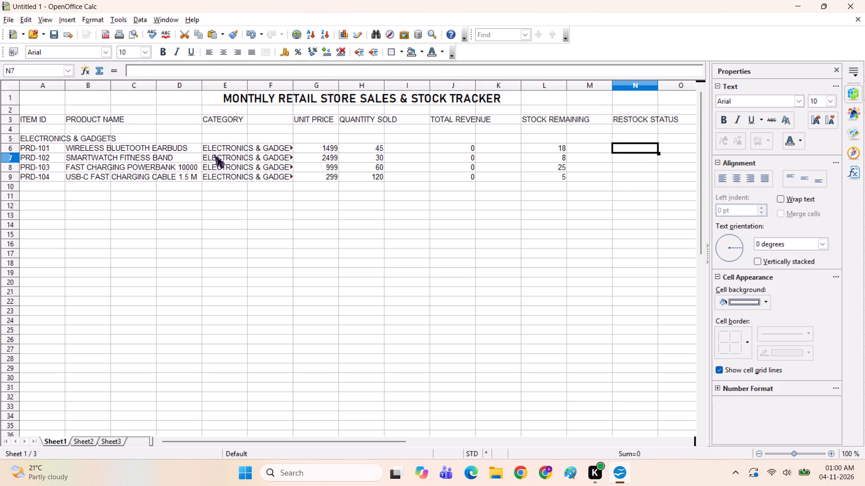
key(0)
key(Down)
key(0)
key(Down)
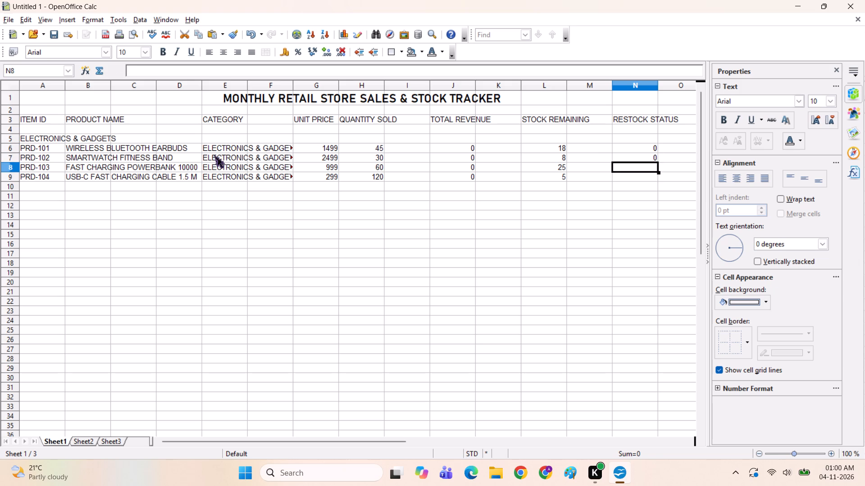
key(0)
key(Down)
key(0)
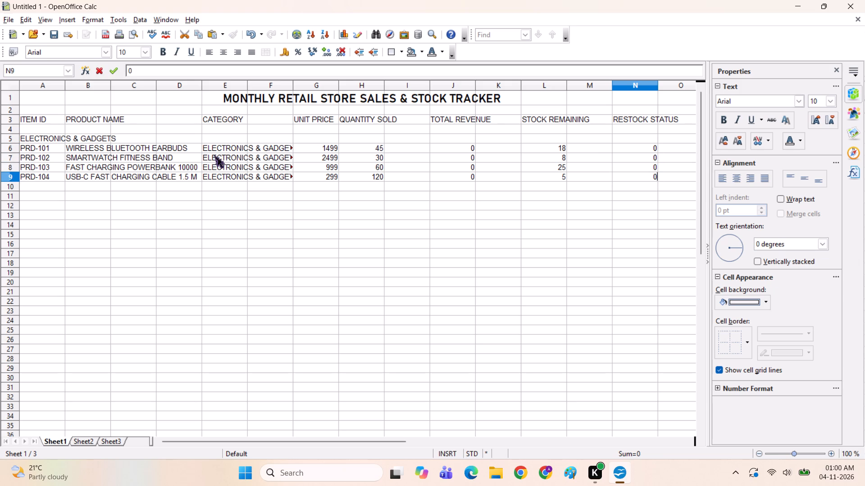
Enter the section heading COMPUTER AND LAPTOP ACCESORIES in cell A11.
click(46, 197)
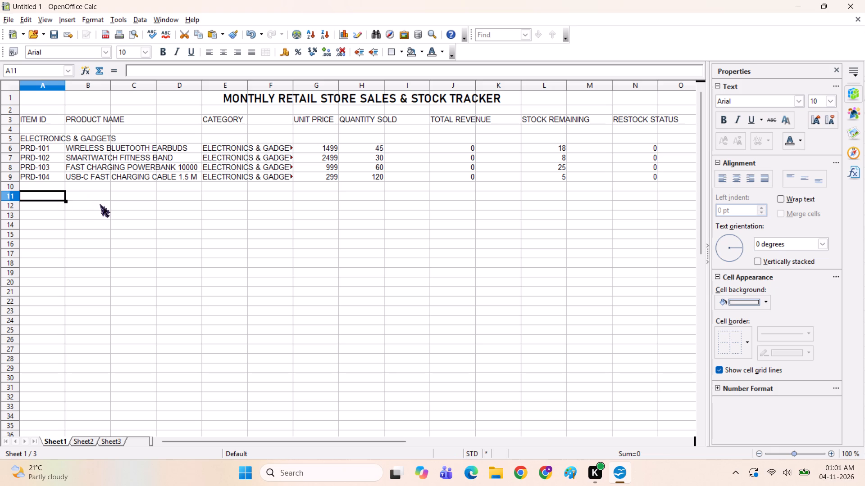
text(COMPUT)
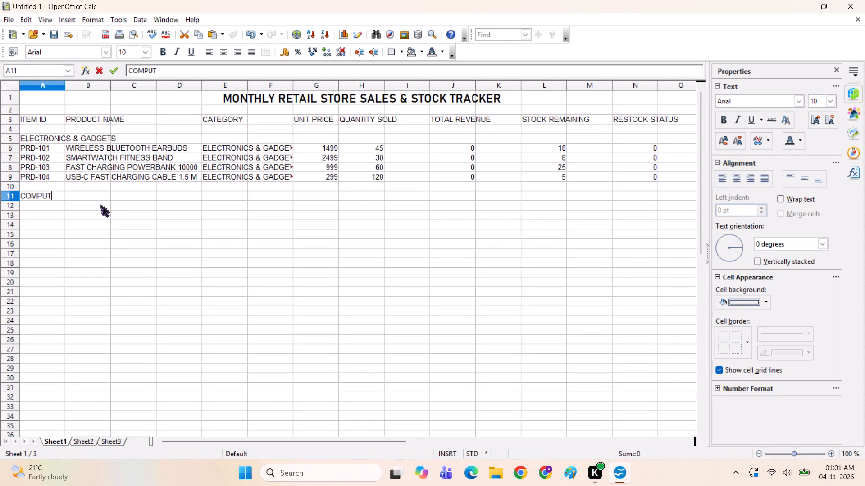
text(ER)
key(space)
text(AND LAPTOP)
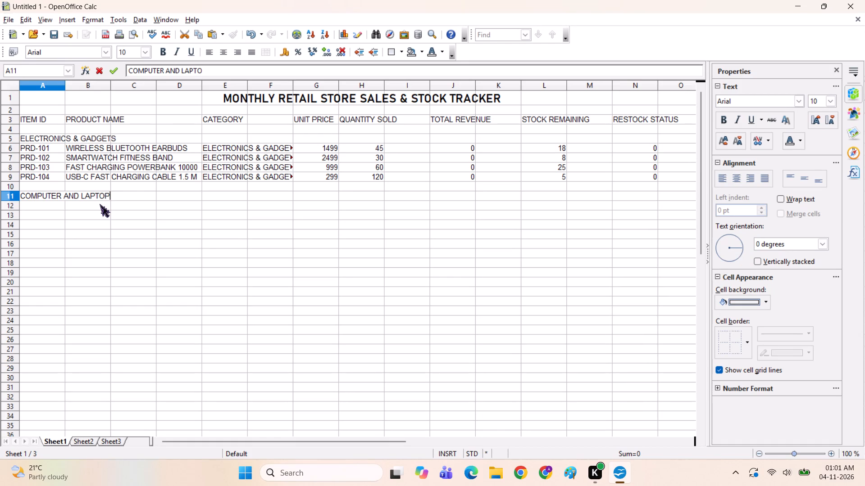
key(space)
key(a)
text(CC)
text(ESORIES)
key(space)
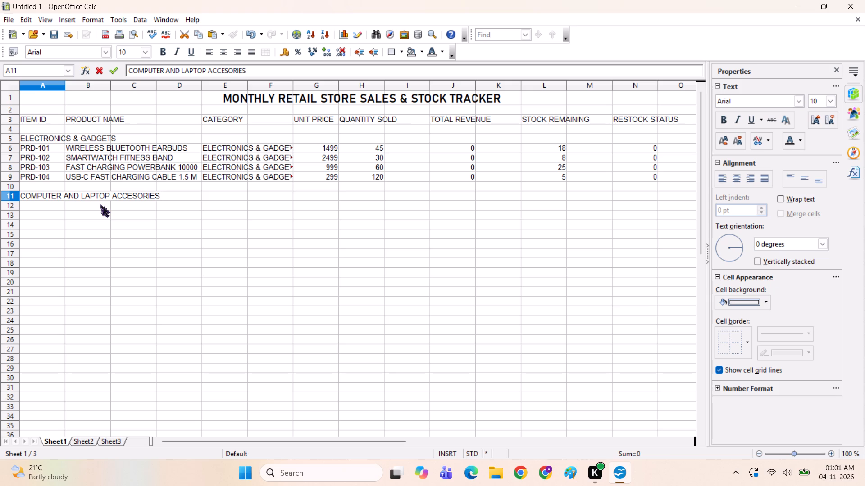
key(Down)
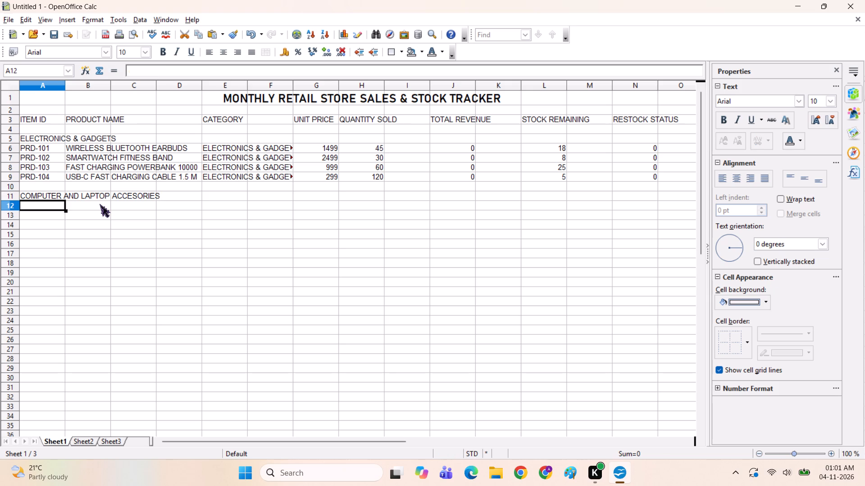
Enter the item IDs PRD-201, PRD-202, PRD-203 and PRD-204 in cells A12 to A15.
text(PRD-)
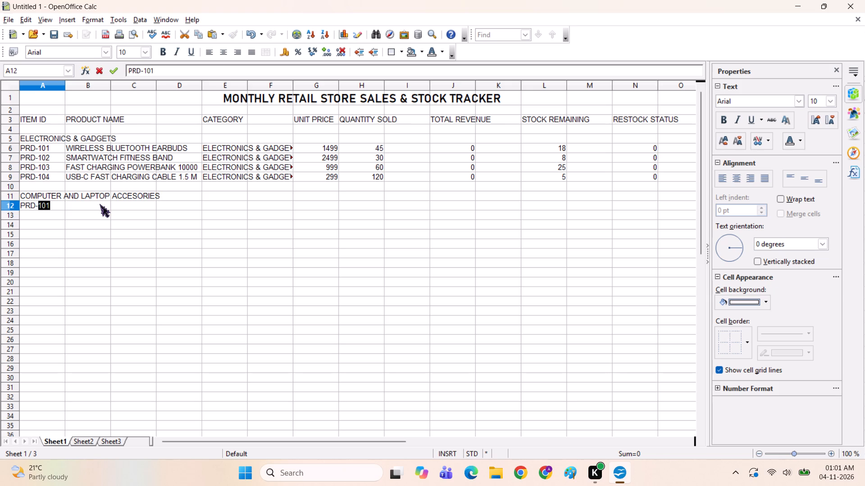
text(201)
key(Down)
key(p)
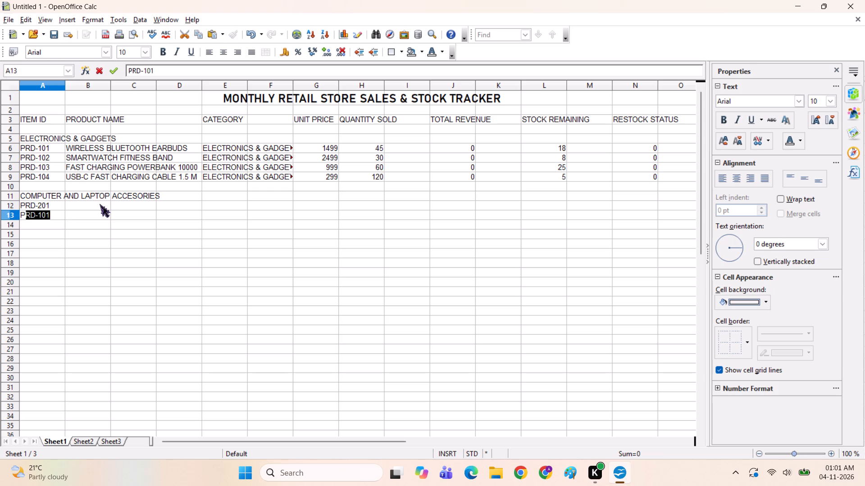
text(RD)
text(-202)
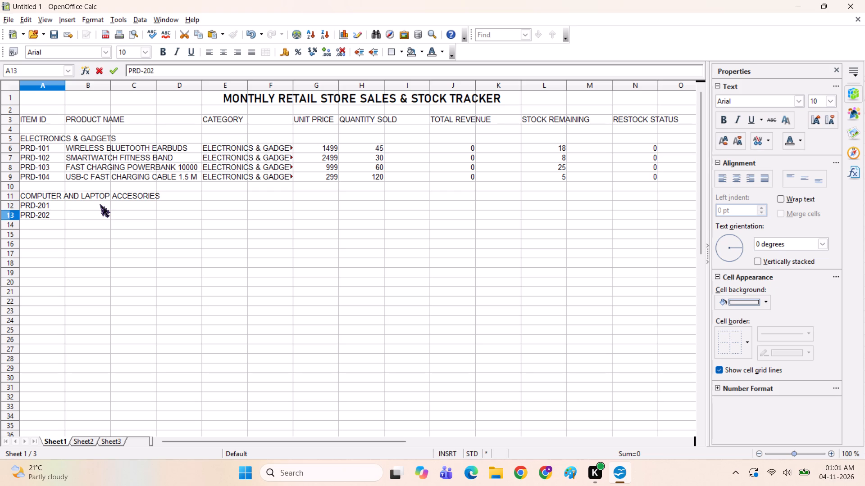
key(Down)
text(PRD)
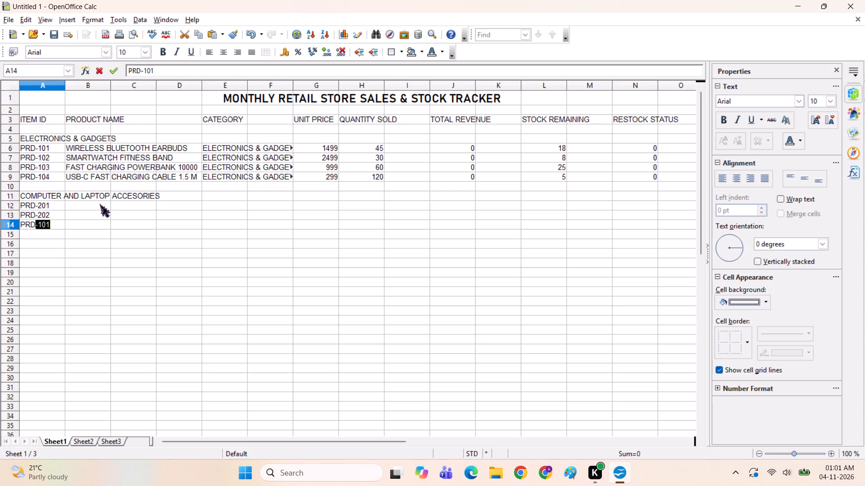
text(-203)
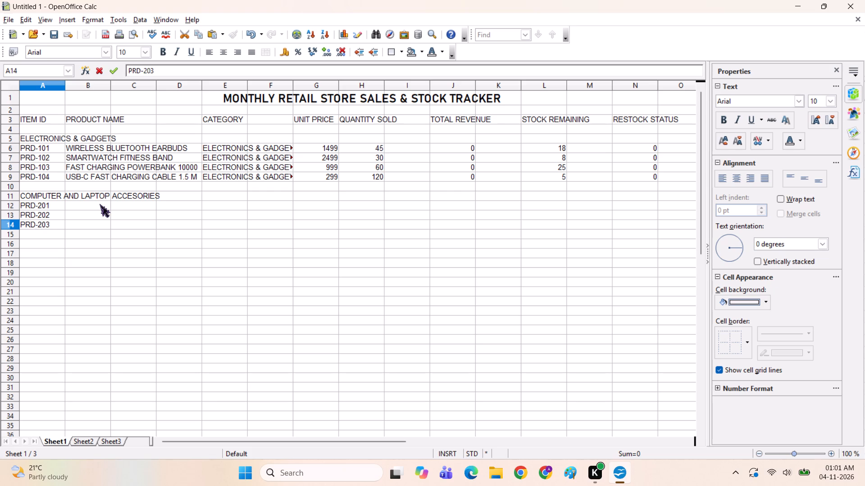
key(Down)
text(PR)
key(d)
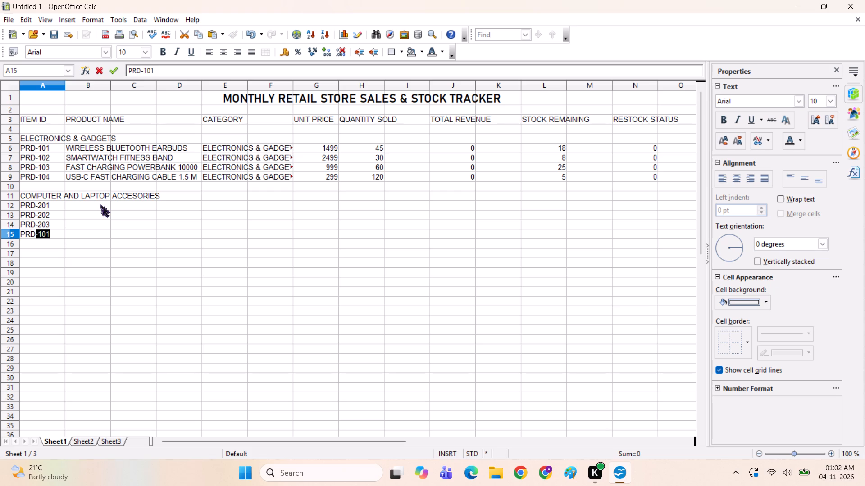
text(-204)
key(Right)
Enter the product name WIRELESS OPTICAL MOUSE for item PRD-201 in cell B12.
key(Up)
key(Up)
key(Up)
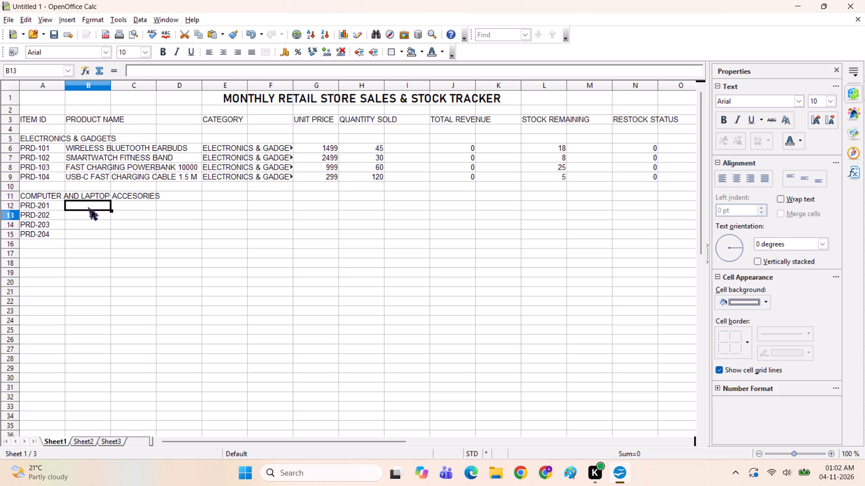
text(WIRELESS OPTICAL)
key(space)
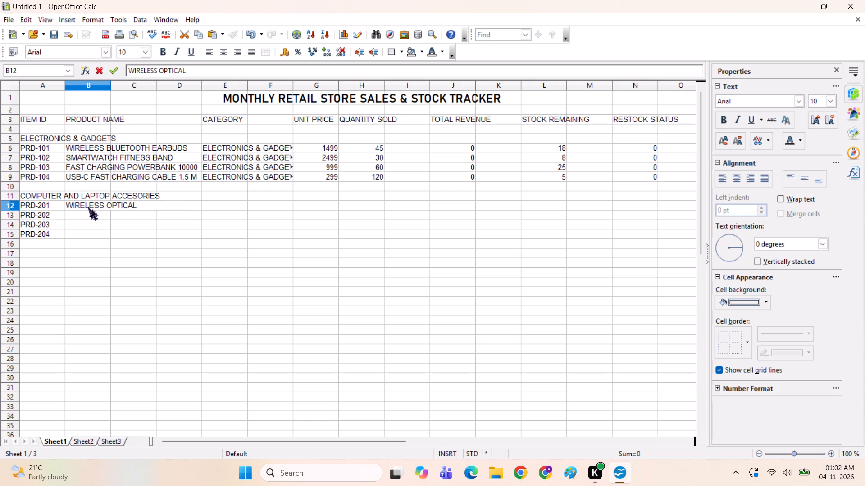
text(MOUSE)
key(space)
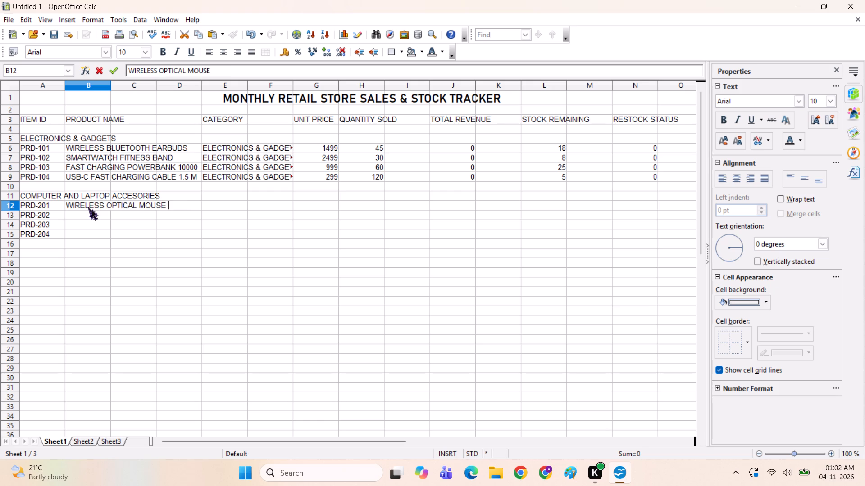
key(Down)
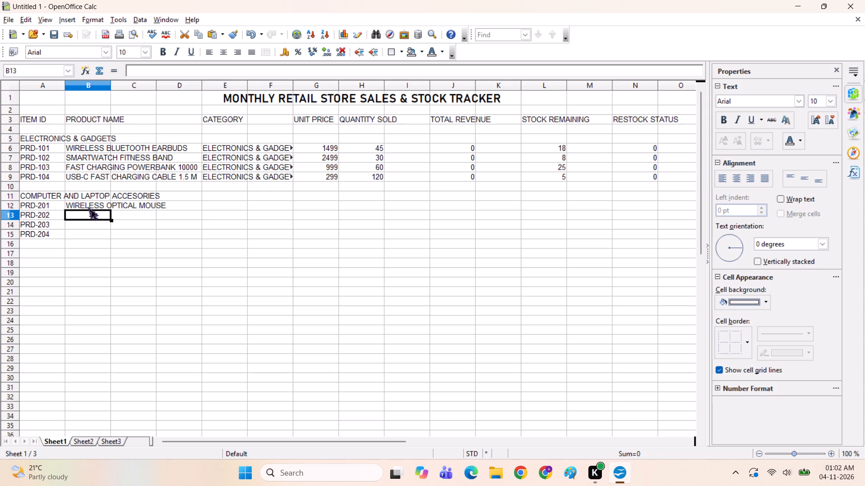
Enter the product name MECHANICAL GAMING KEYBOARD for item PRD-202 in cell B13.
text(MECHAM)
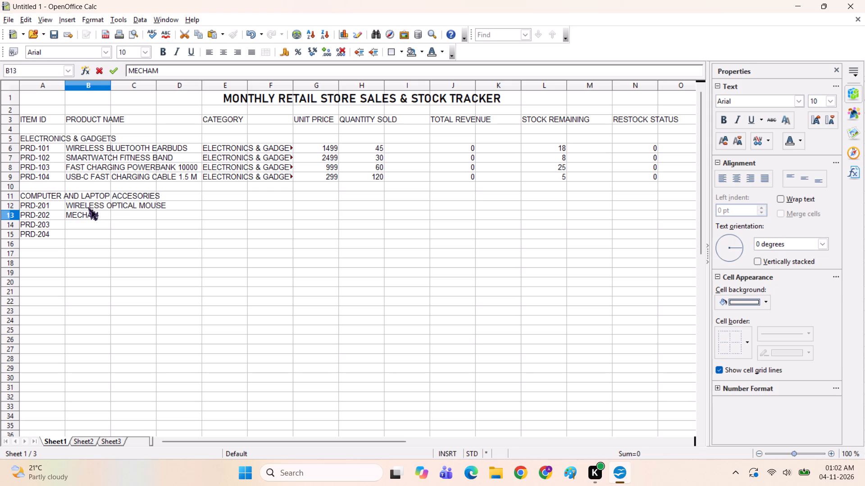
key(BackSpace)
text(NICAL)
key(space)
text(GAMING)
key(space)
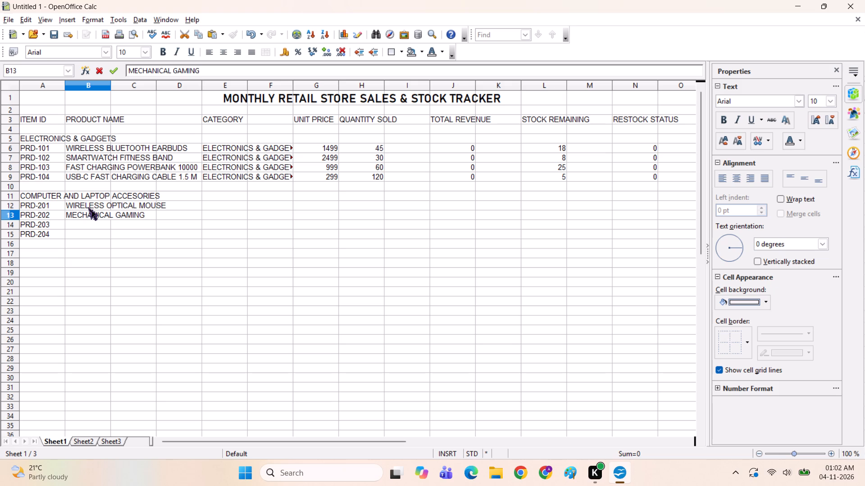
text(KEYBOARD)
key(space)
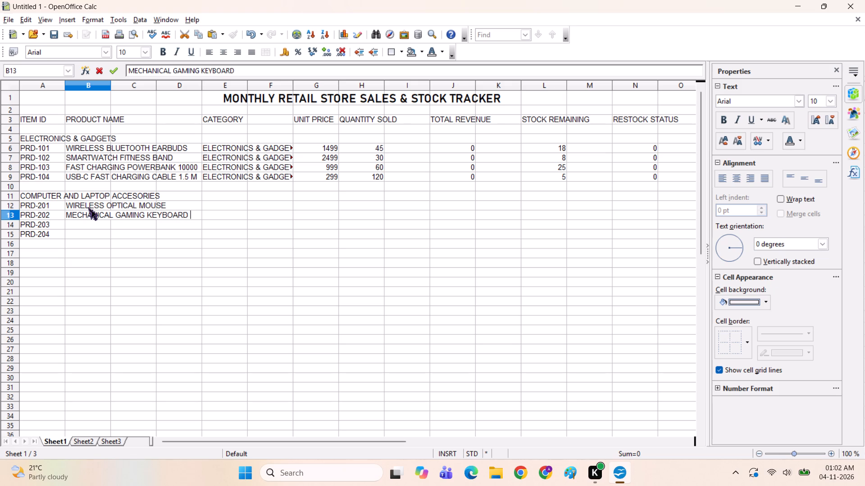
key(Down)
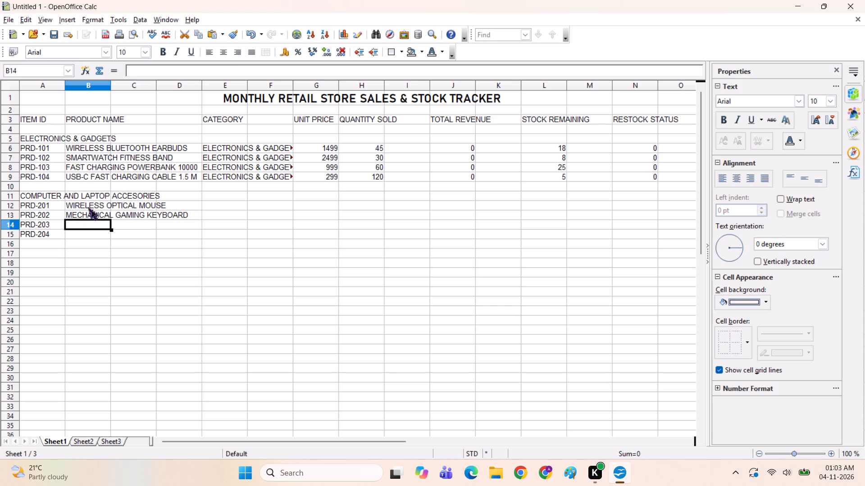
Enter the product names HD USB WEBCAM 1080P and LAPTOP COOLING PAD STAND for PRD-203 and PRD-204 in cells B14 and B15.
text(HD USB)
key(space)
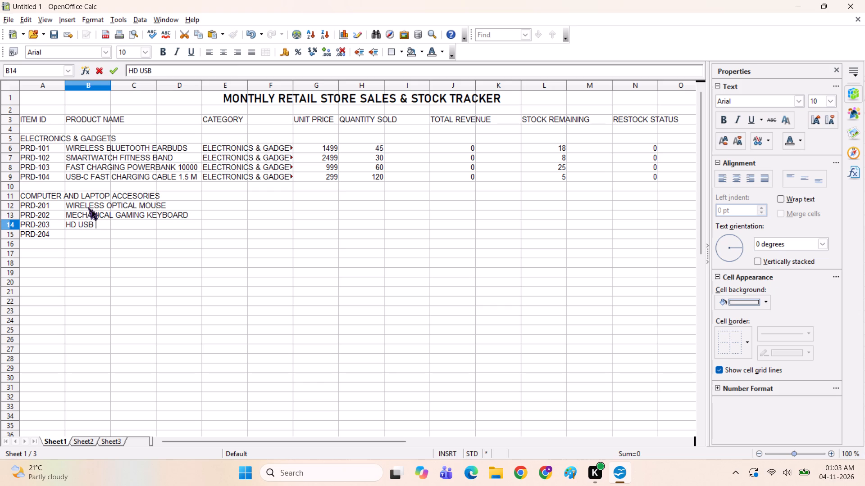
text(WEBCAM)
key(space)
text(1080P)
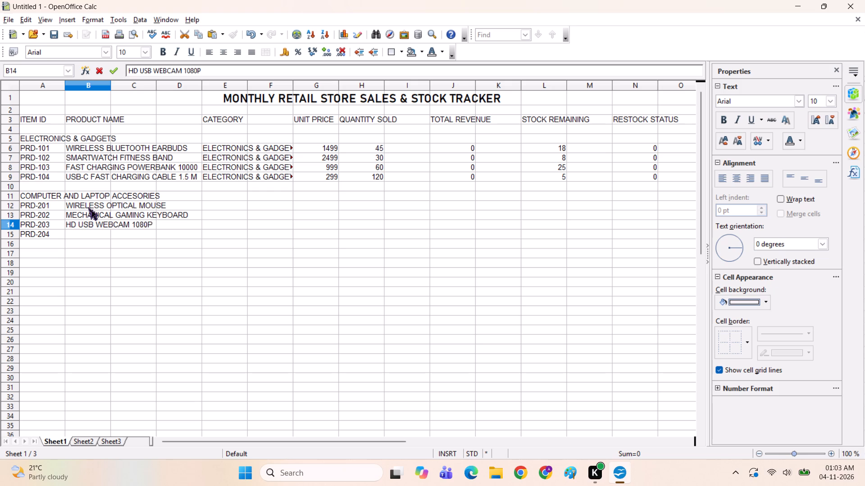
key(Down)
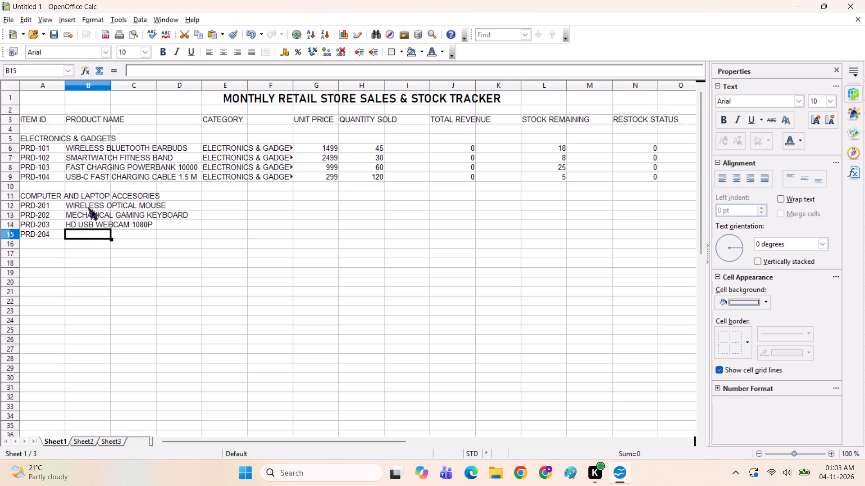
key(l)
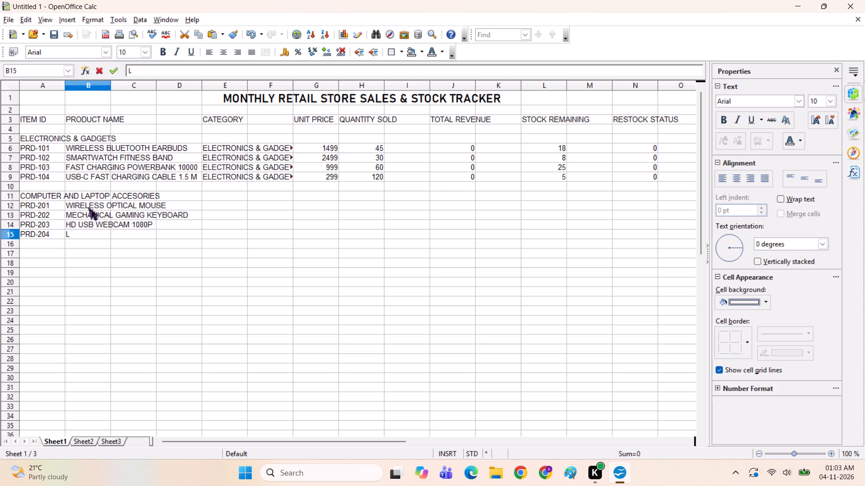
text(APTOP COOLING PA)
text(D SR)
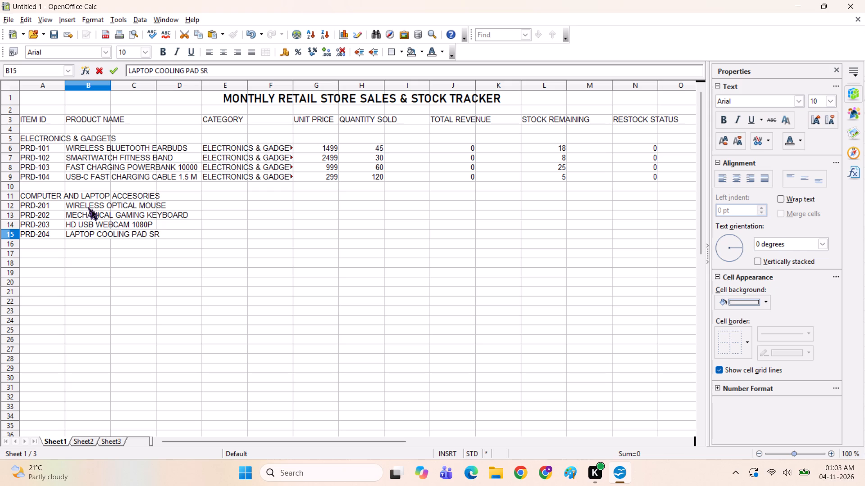
key(BackSpace)
text(TAND)
key(space)
key(Right)
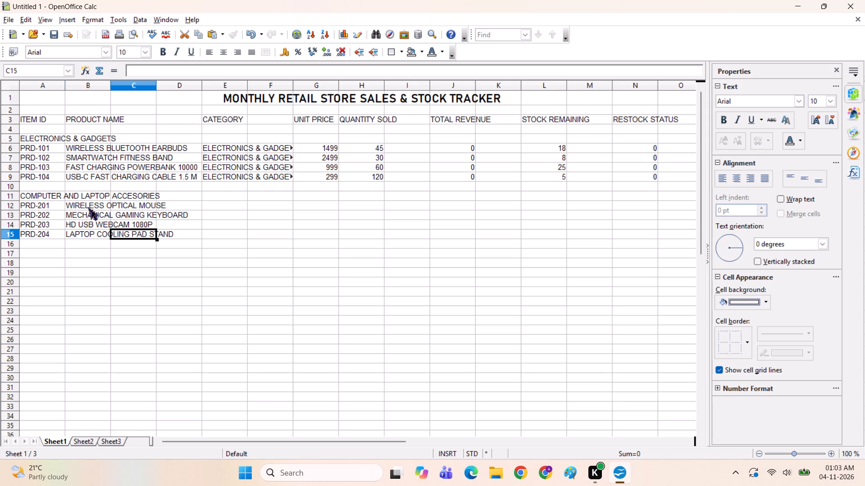
Enter LAOTOP ACCESSORIES as the category in cells E11 and E12.
key(Right)
key(Right)
key(Up)
key(Up)
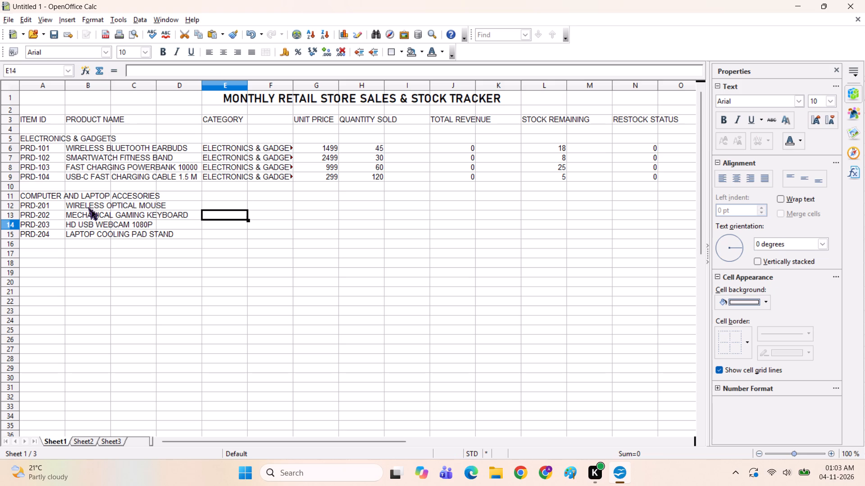
key(Up)
key(Up)
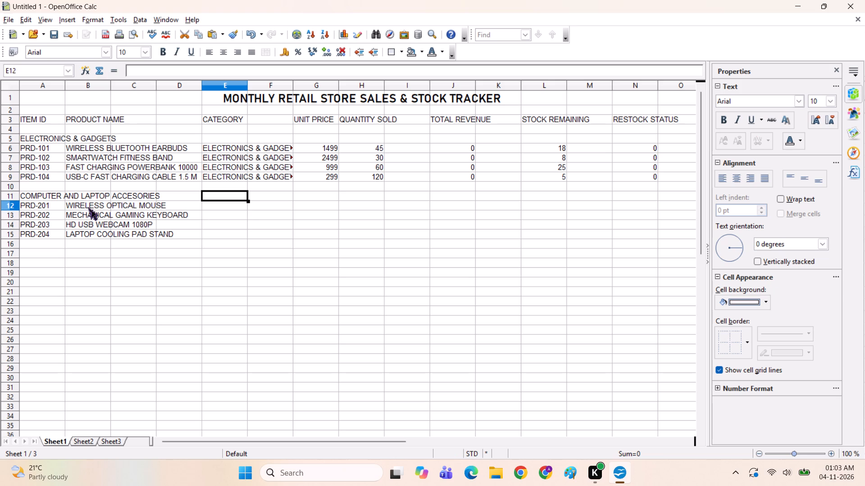
text(LS)
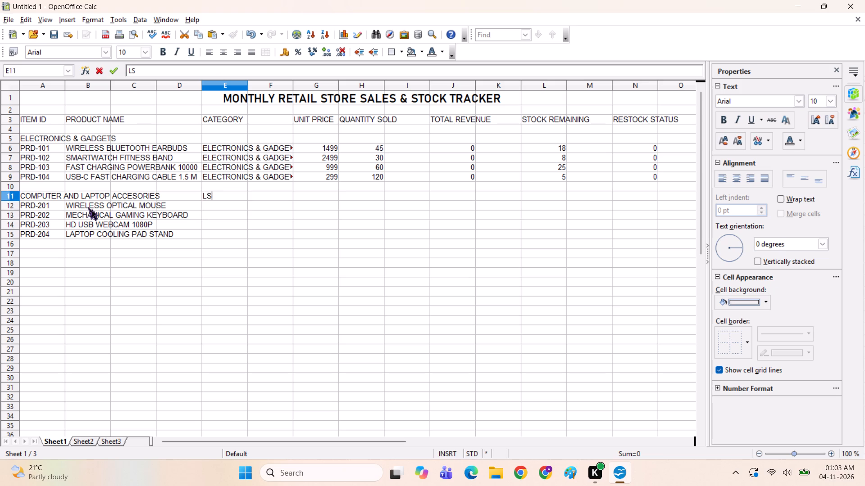
key(BackSpace)
text(AOTOP)
key(space)
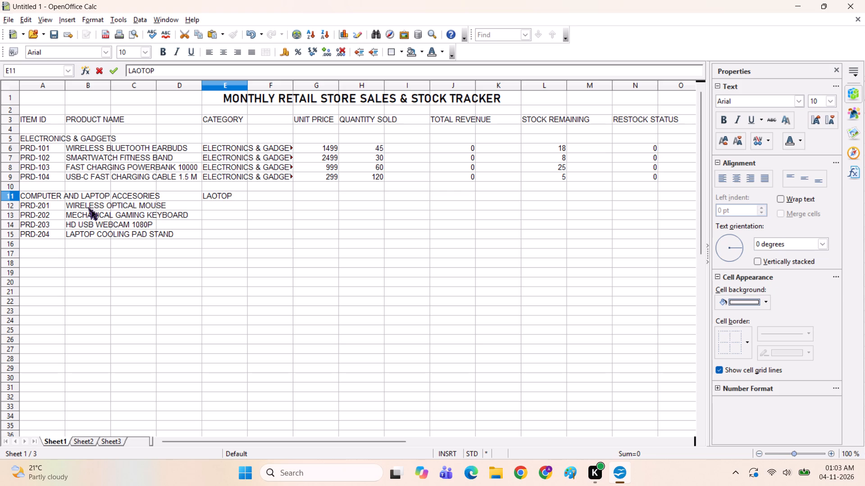
key(a)
text(CC)
text(ESSORIES)
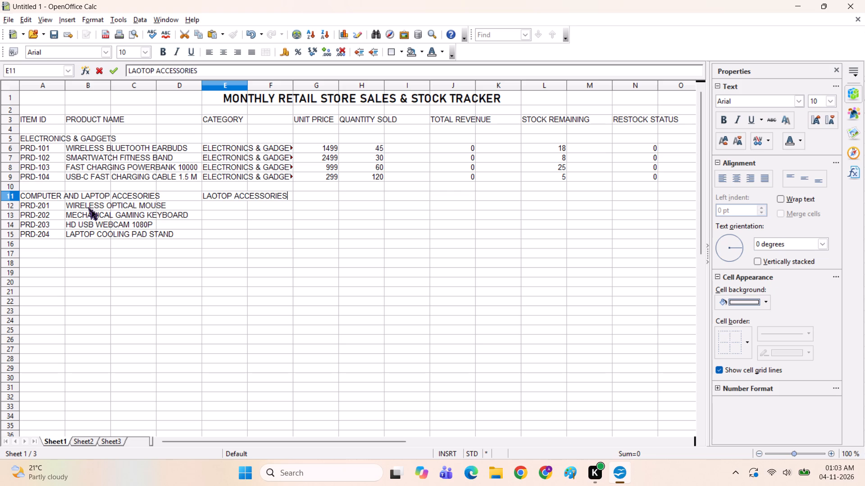
key(Down)
key(l)
key(Down)
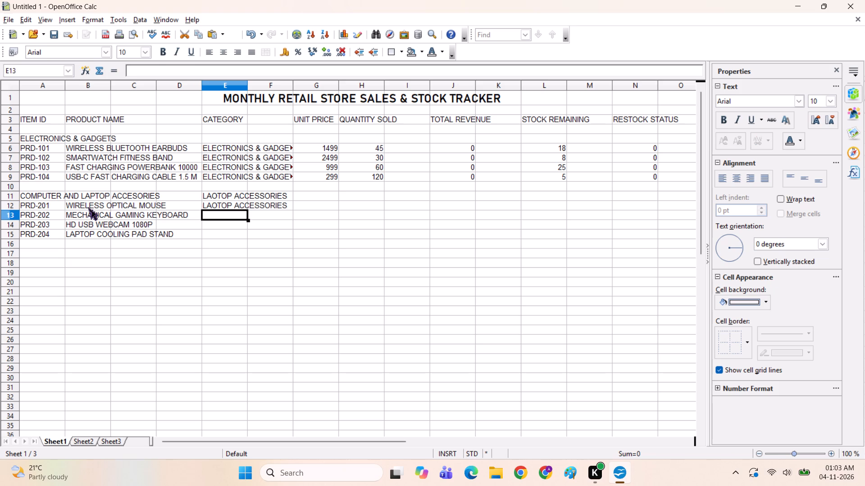
Enter LAOTOP ACCESSORIES as the category in cells E13 and E14.
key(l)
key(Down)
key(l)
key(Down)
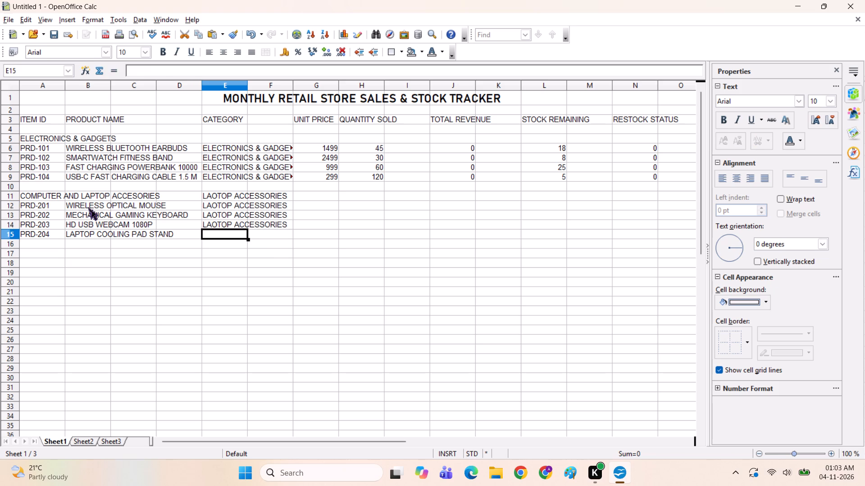
Enter the unit prices 499, 2199, 1899 and 899 in cells G11 to G14.
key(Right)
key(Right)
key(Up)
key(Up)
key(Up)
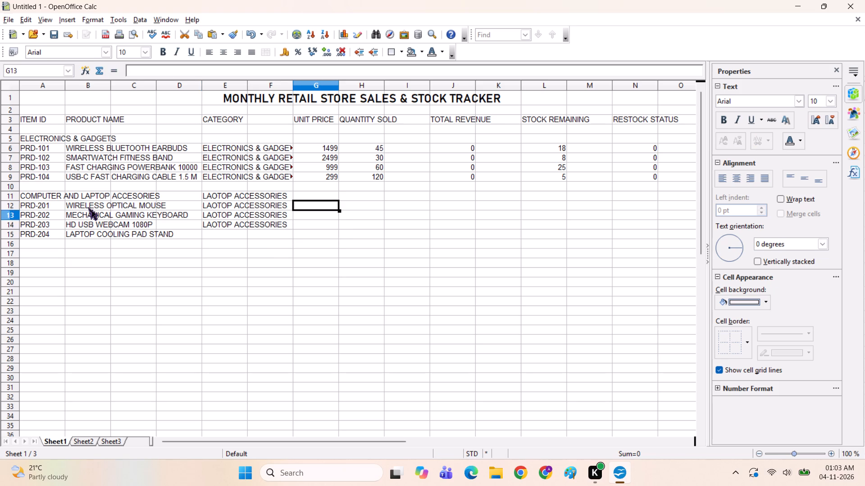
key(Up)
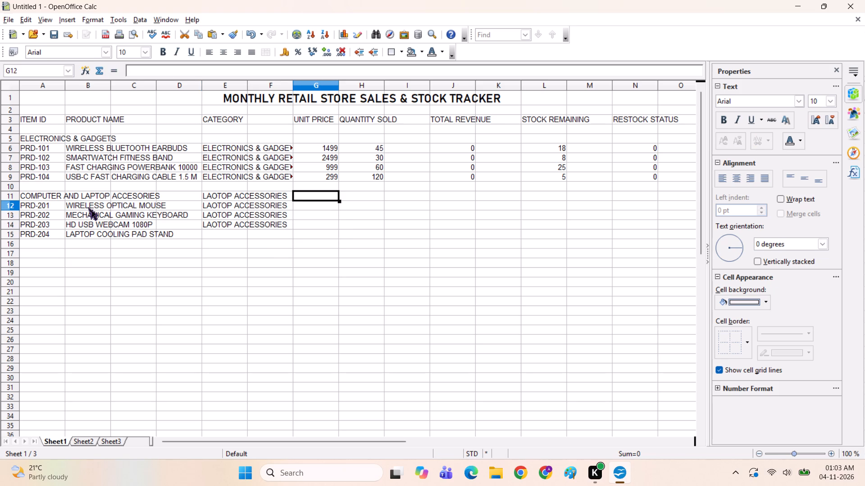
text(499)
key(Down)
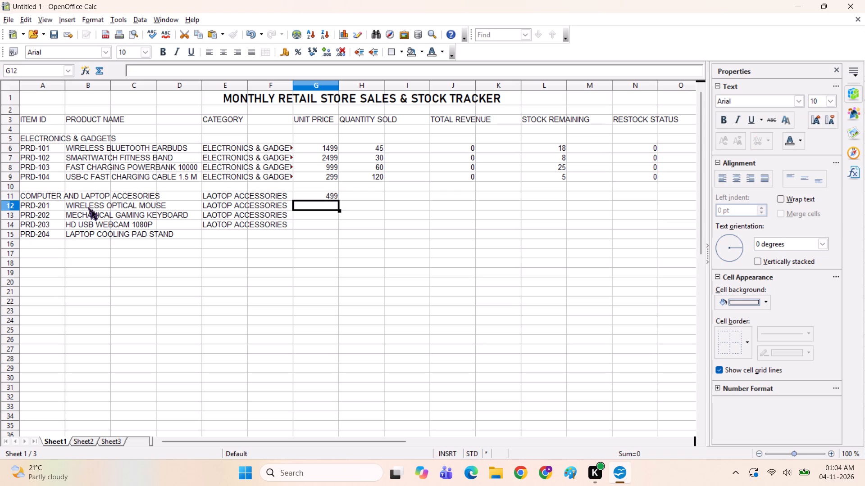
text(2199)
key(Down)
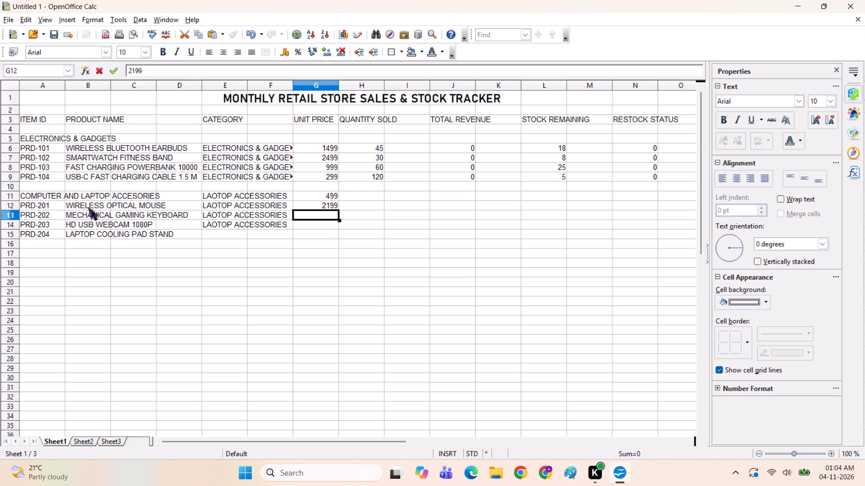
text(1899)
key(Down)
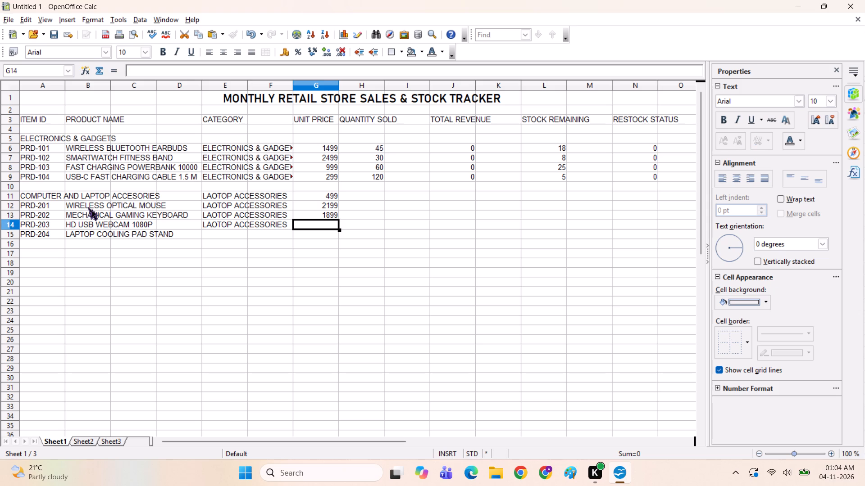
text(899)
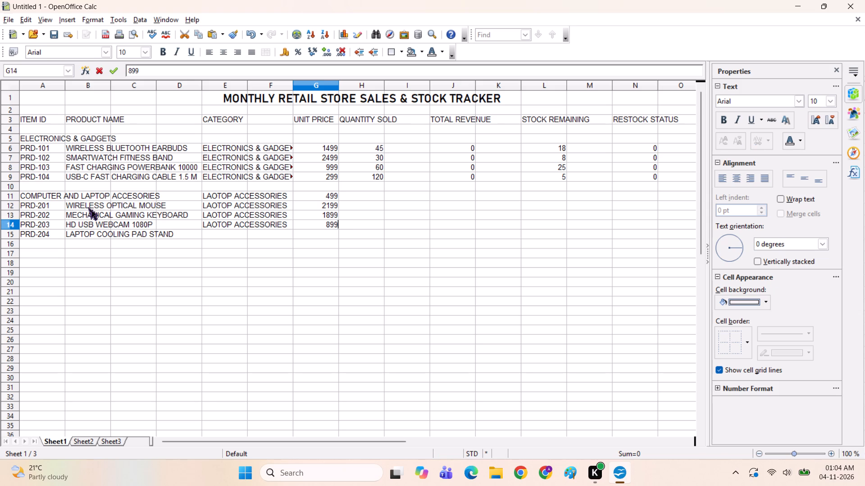
Enter the quantities sold 85, 20, 15 and 25 in cells H11 to H14.
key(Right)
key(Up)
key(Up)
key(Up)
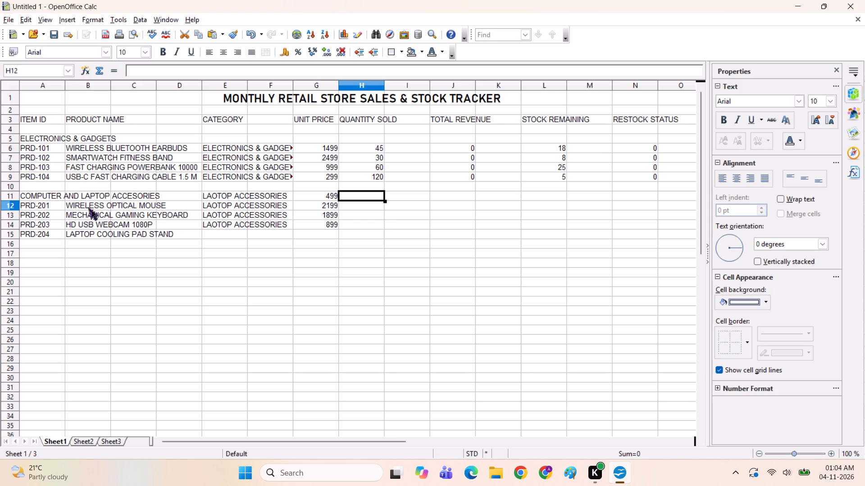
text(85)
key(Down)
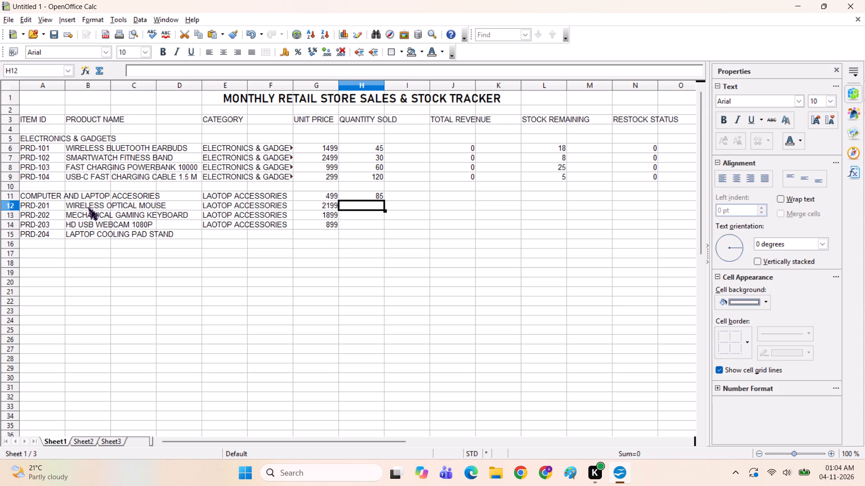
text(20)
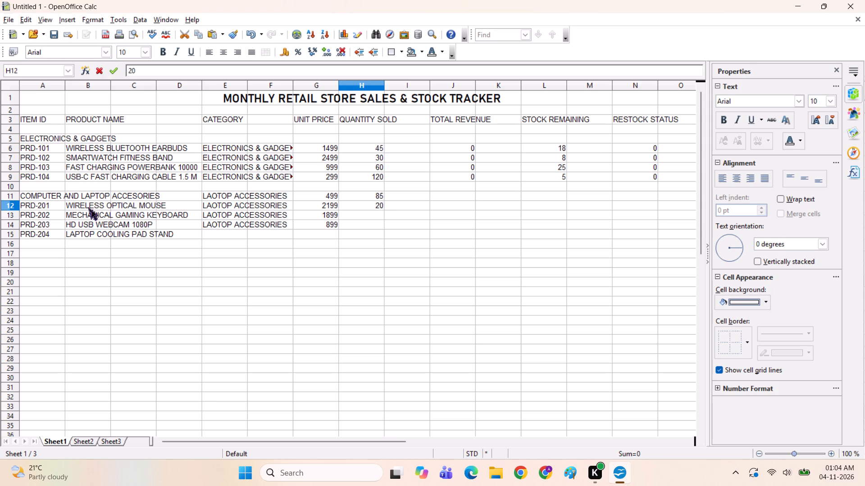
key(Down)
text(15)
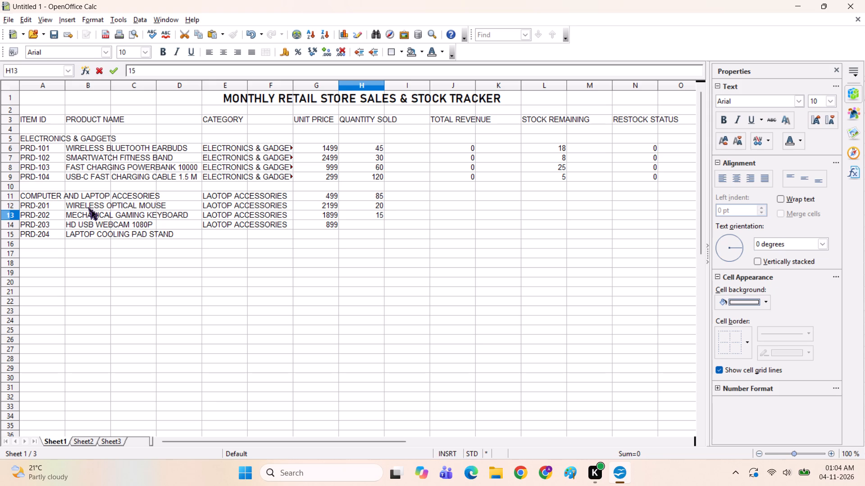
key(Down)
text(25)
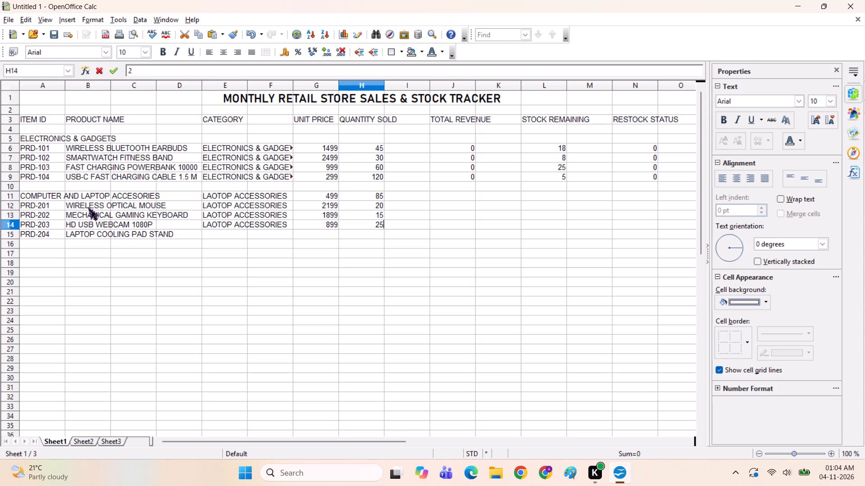
Select cell J11 in the TOTAL REVENUE column, on the first row of the computer accessories section.
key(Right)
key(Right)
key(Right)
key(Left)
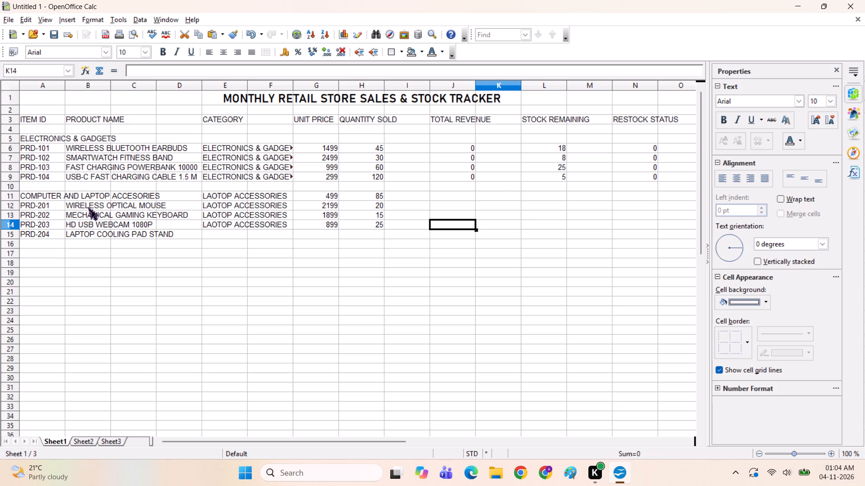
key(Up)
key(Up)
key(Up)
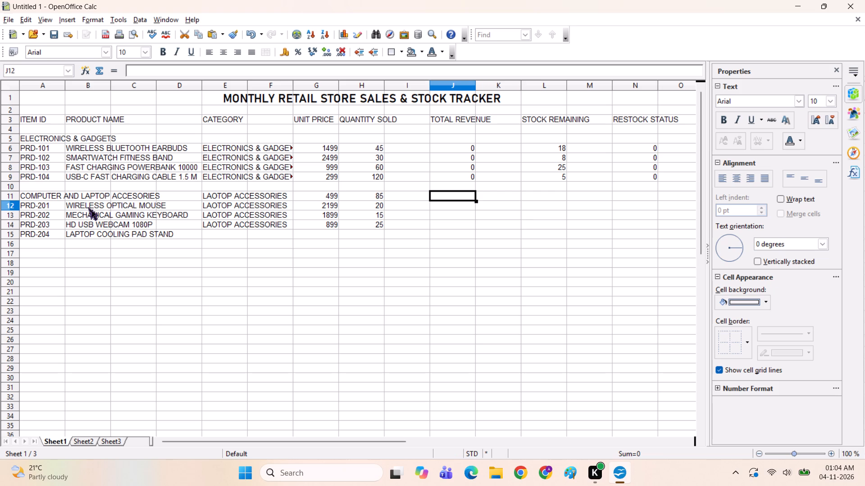
Enter 0 as the total revenue in each of cells J11 to J14.
text(00)
key(Down)
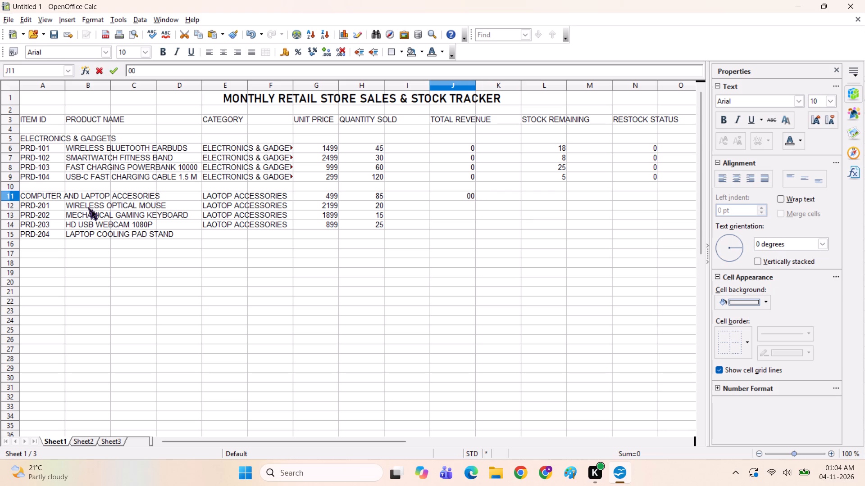
key(0)
key(Down)
key(0)
key(Down)
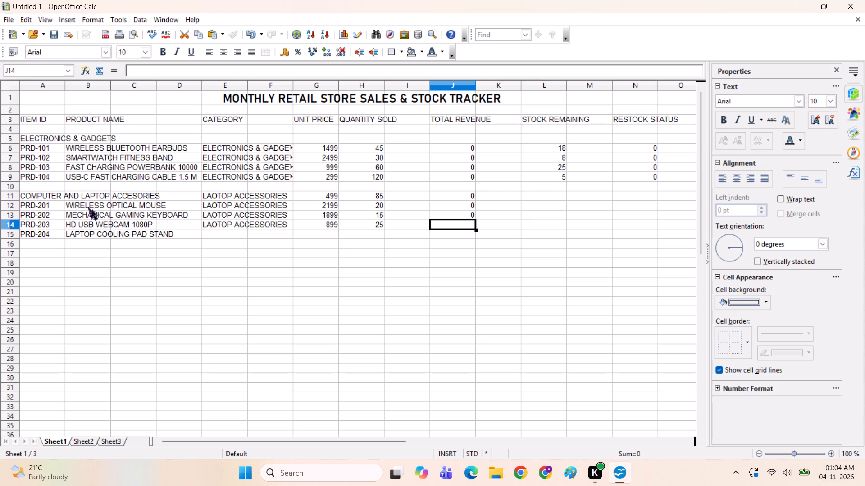
key(0)
key(Right)
Enter the stock remaining values 18, 4, 10 and 2 in cells L11 to L14.
key(Right)
key(Right)
key(Left)
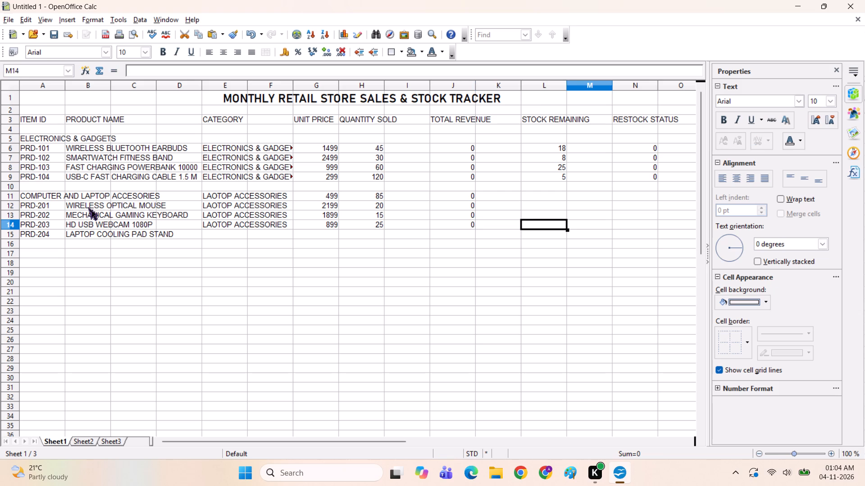
key(Up)
key(Up)
key(Up)
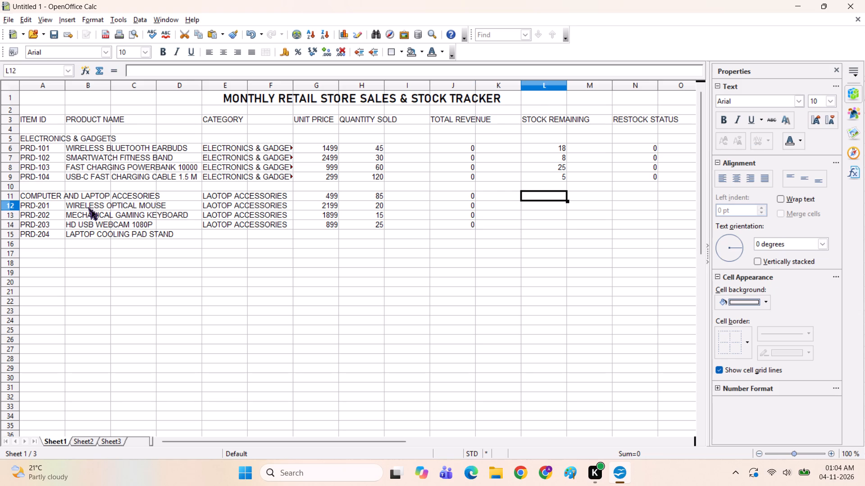
text(18)
key(Down)
key(4)
key(Down)
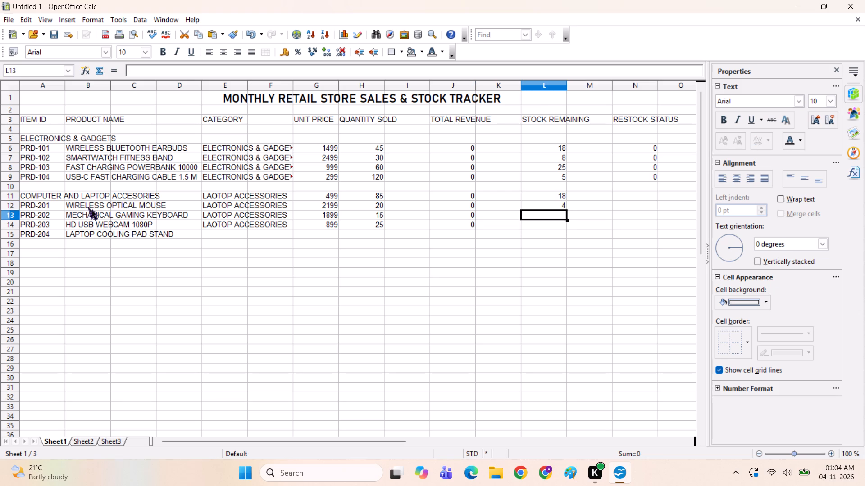
text(10)
key(Down)
key(2)
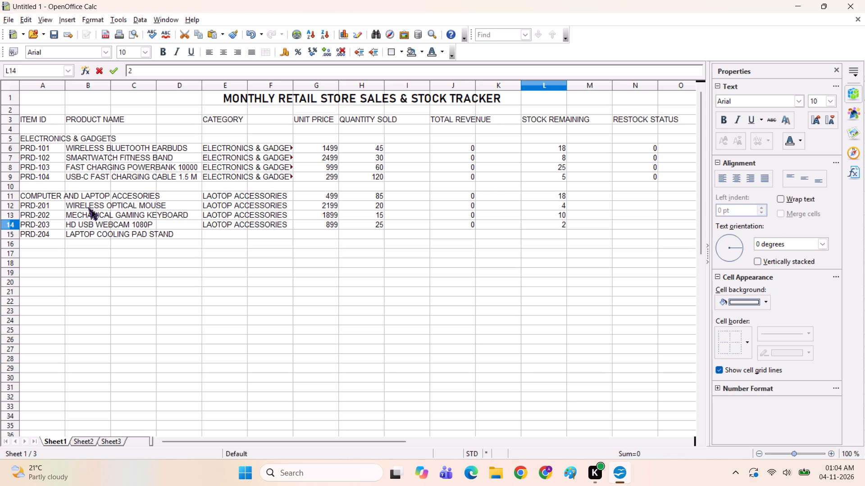
key(Right)
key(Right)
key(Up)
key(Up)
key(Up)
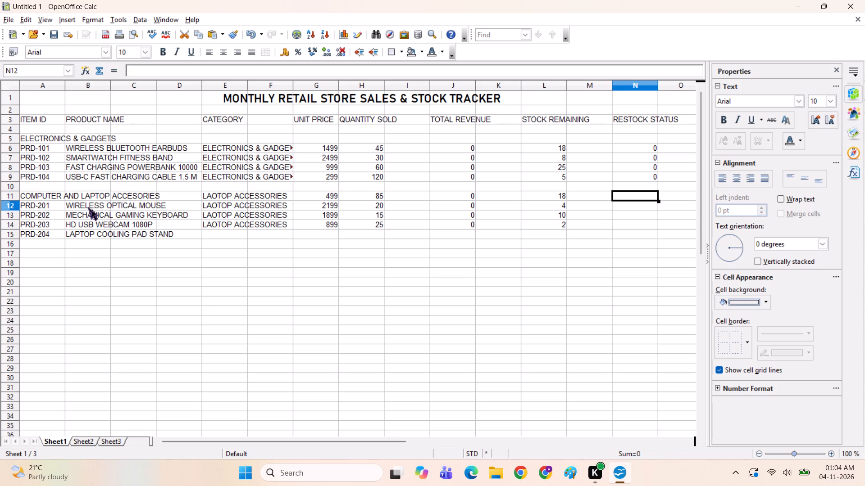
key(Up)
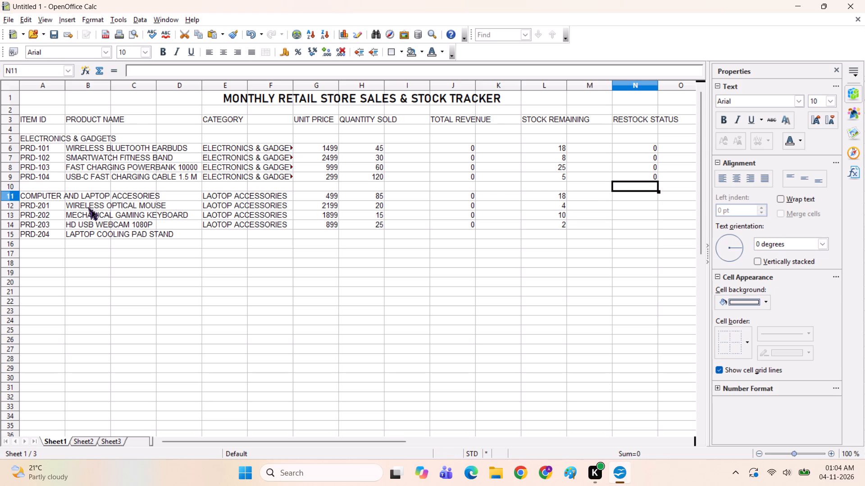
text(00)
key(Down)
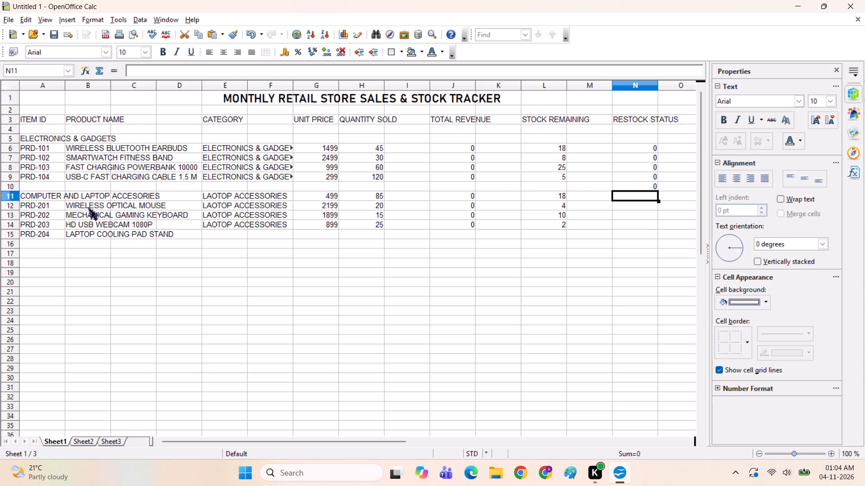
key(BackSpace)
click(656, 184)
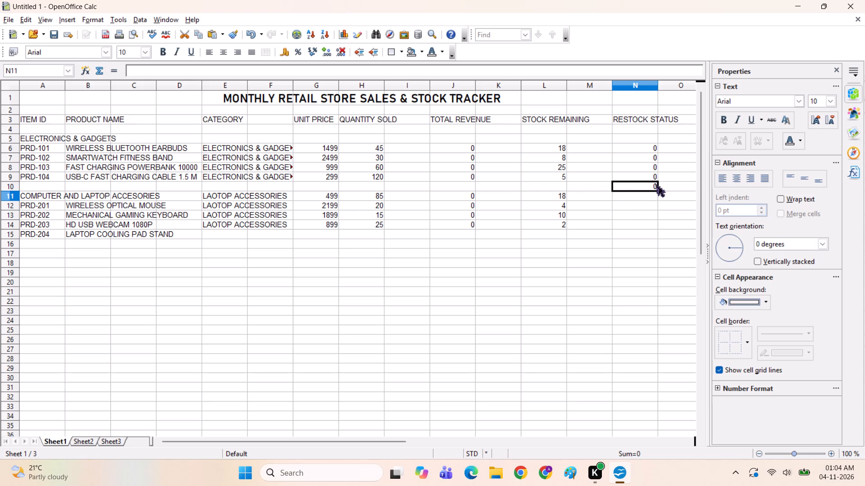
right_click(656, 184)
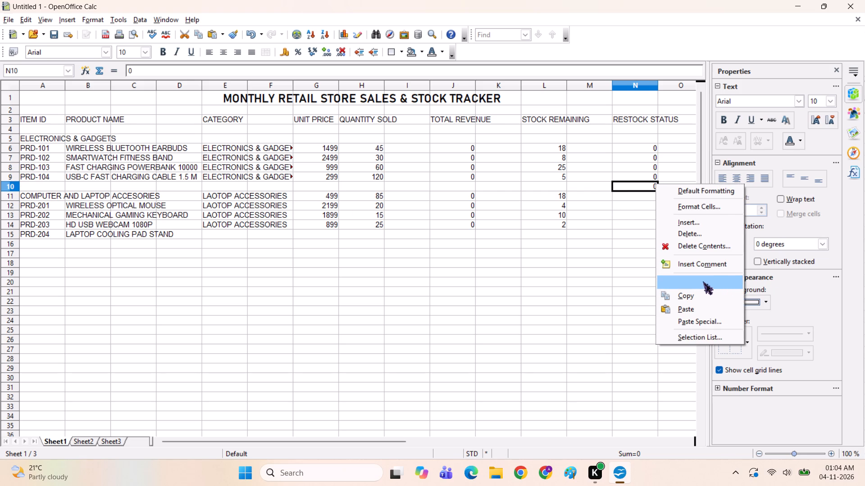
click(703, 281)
Enter 0 as the restock status in each of cells N11 to N14.
click(645, 201)
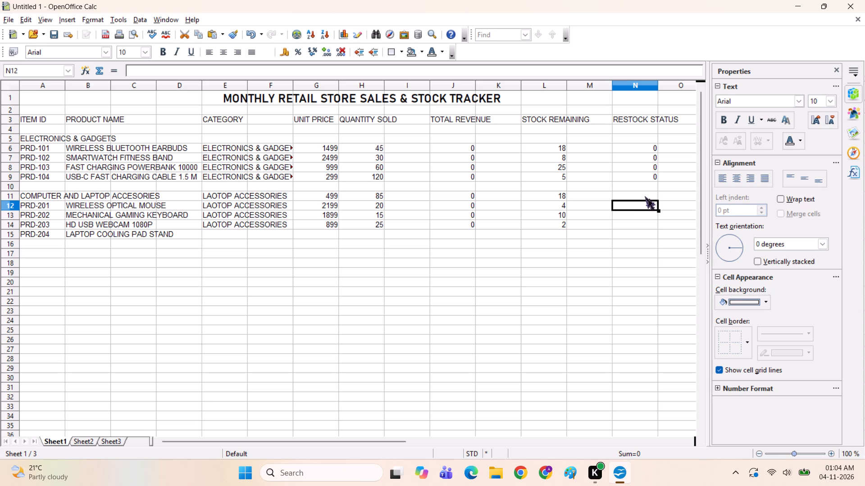
click(648, 192)
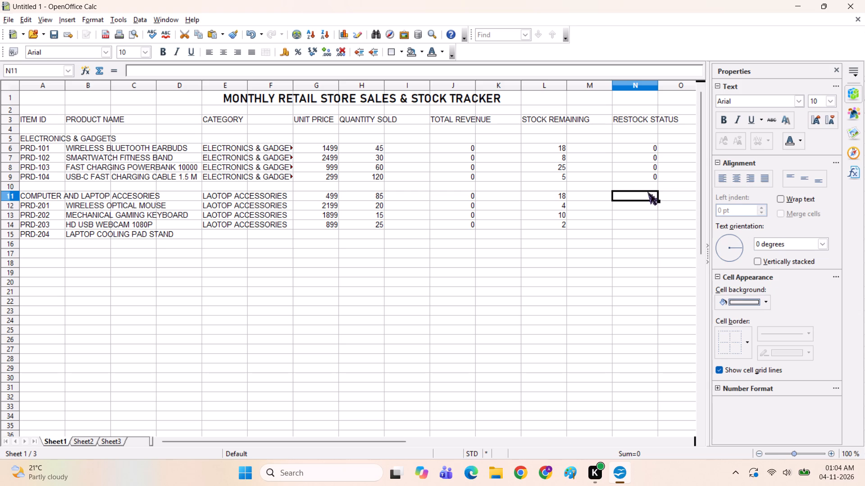
key(0)
key(Down)
key(0)
key(Down)
key(0)
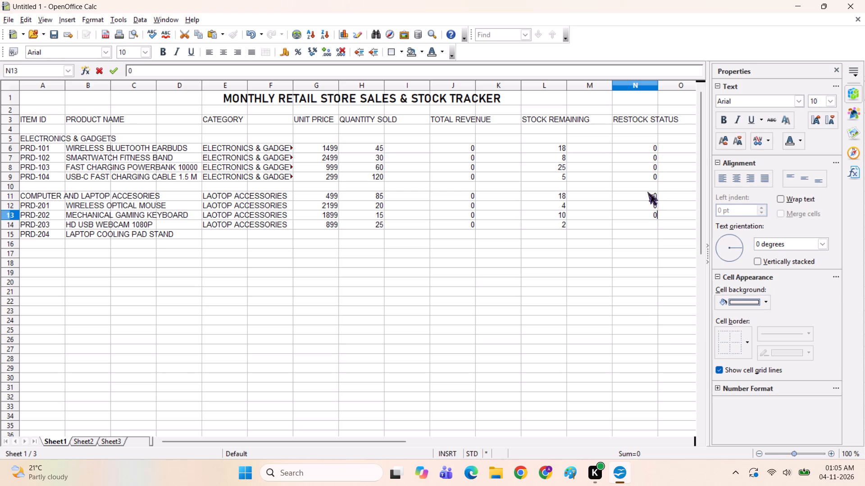
key(Down)
key(0)
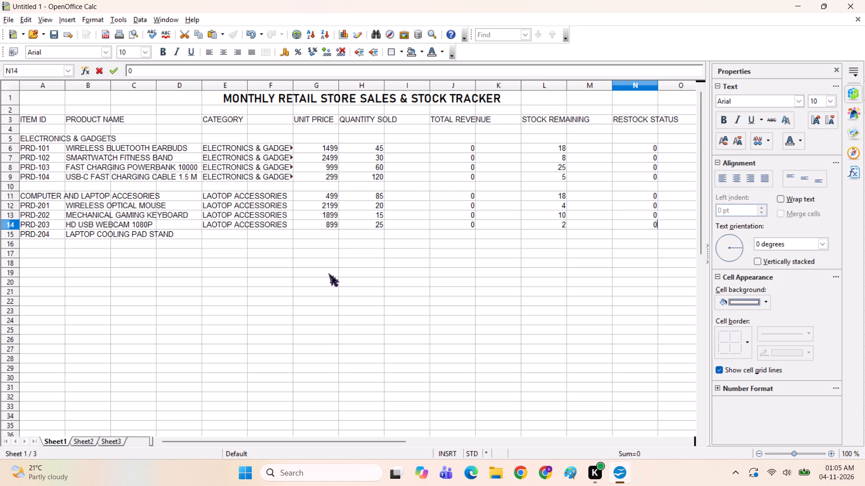
Enter HOME & PERSONAL APPLIANCESPRD-301 in cell A17 as the heading of a new section.
click(46, 252)
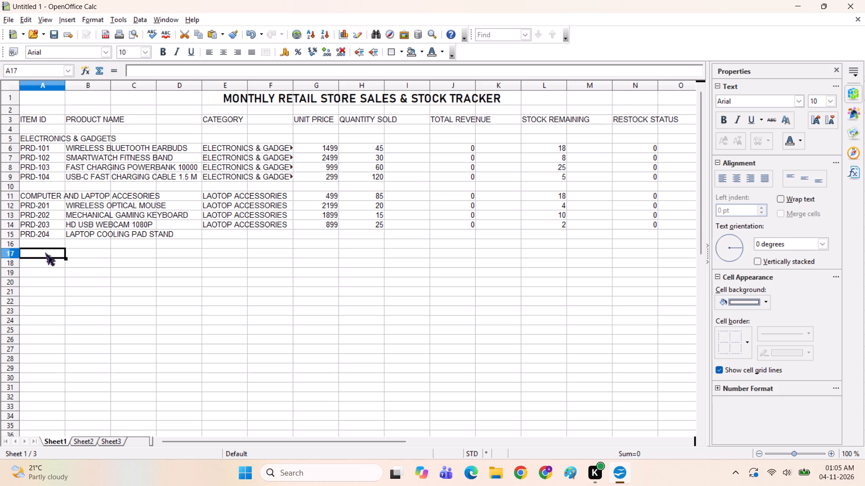
text(HOME)
key(space)
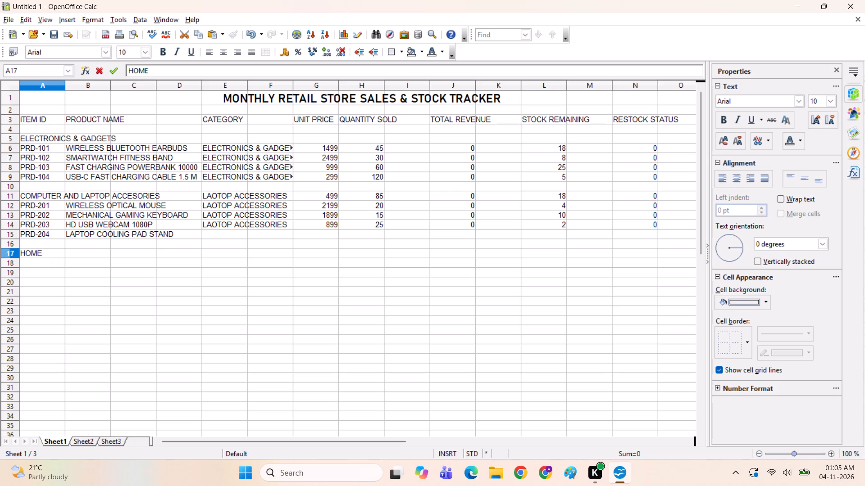
key(shift+ampersand)
key(space)
text(PERSONA)
text(L APPLIANCES)
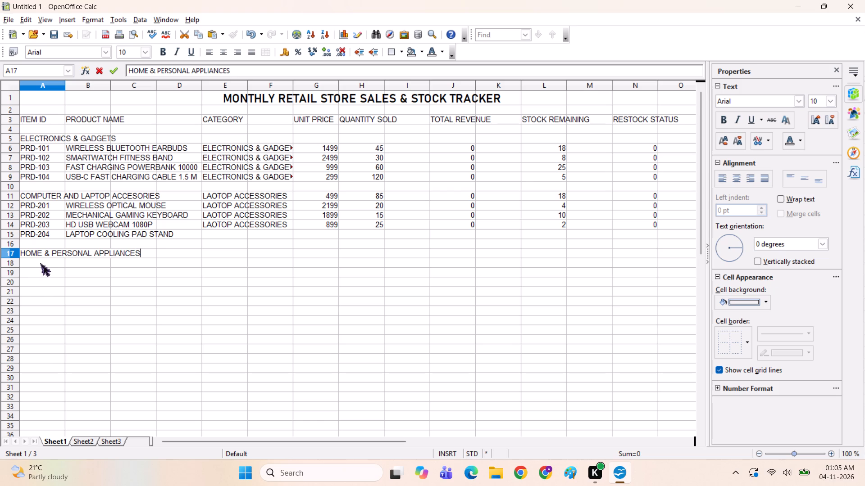
text(PRD-301)
key(Down)
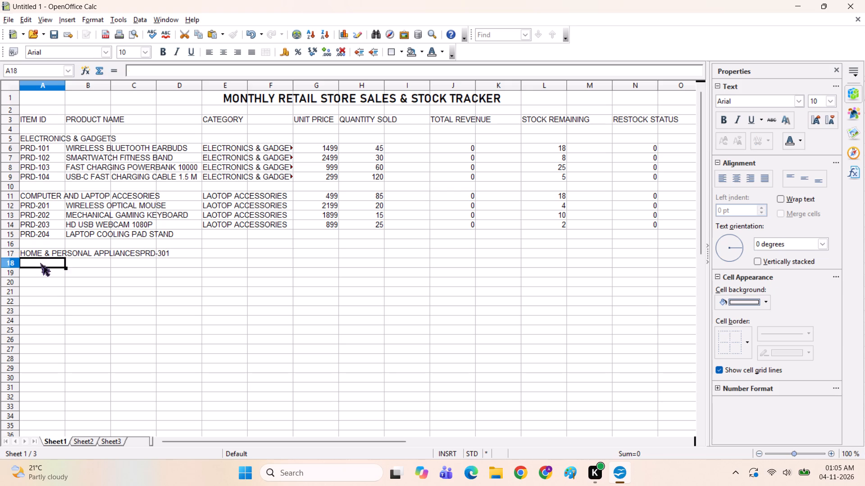
Enter the item IDs PRD-302 and PRD-3-3 in cells A18 and A19.
text(PRD-302)
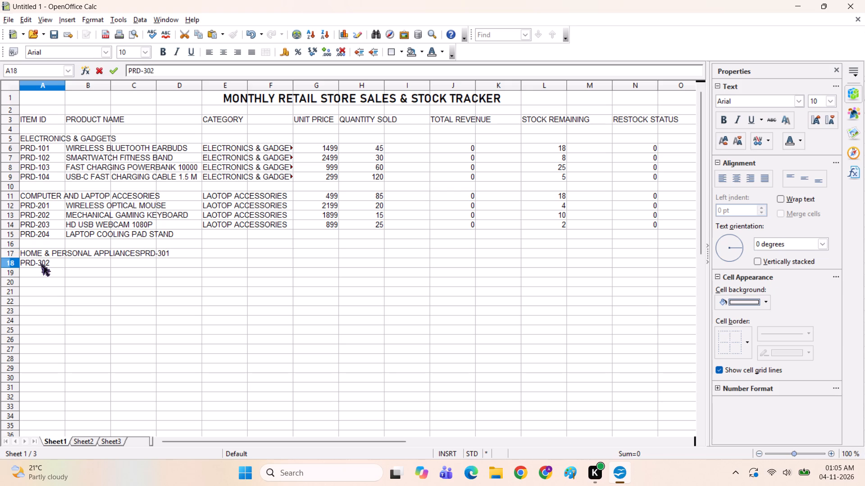
key(Down)
text(PRD)
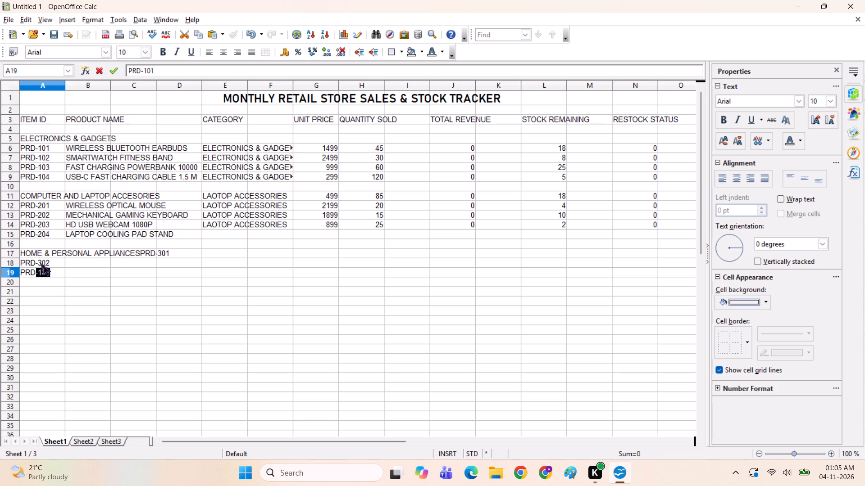
key(minus)
text(3-3)
key(Down)
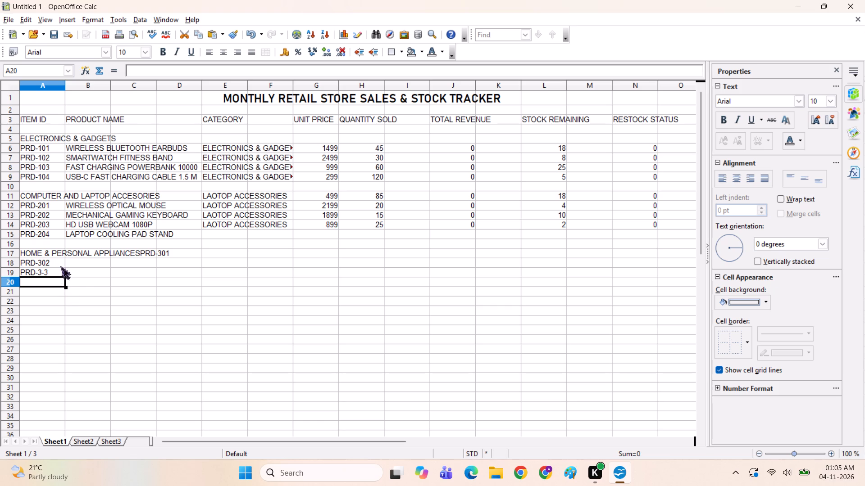
Change the item ID in cell A18 to PRD-301.
click(46, 260)
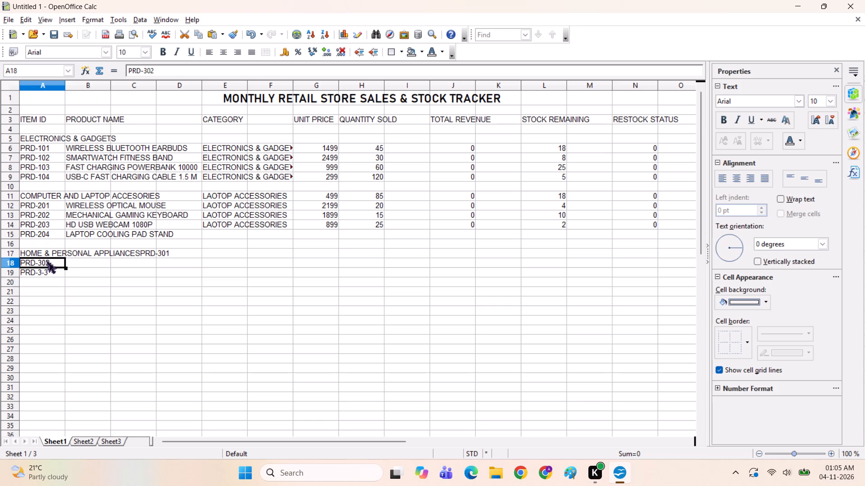
double_click(54, 265)
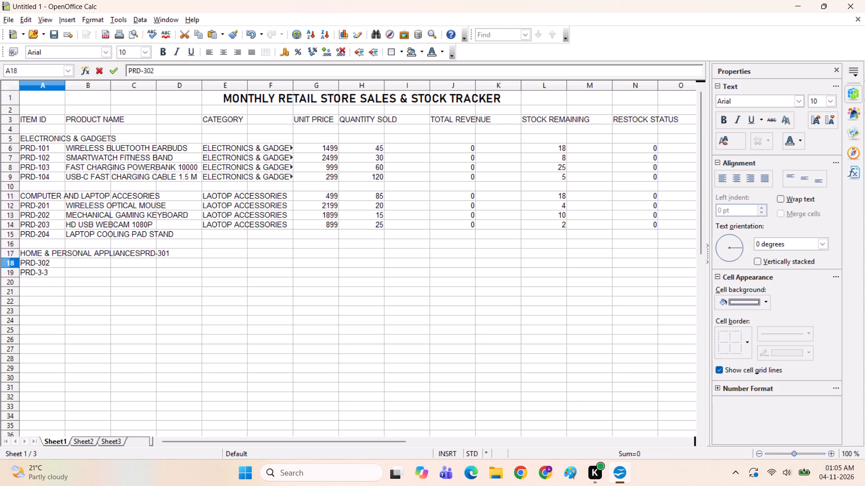
key(BackSpace)
key(1)
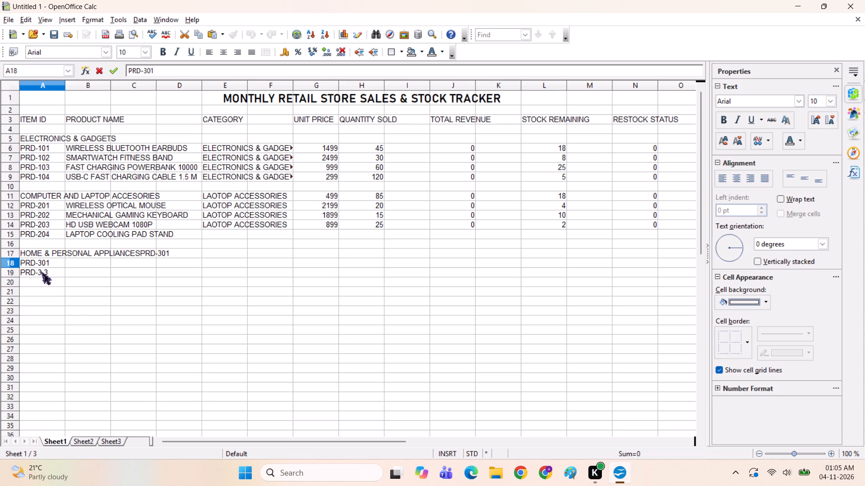
key(Down)
key(Down)
key(Right)
key(Left)
key(Left)
key(Down)
key(Return)
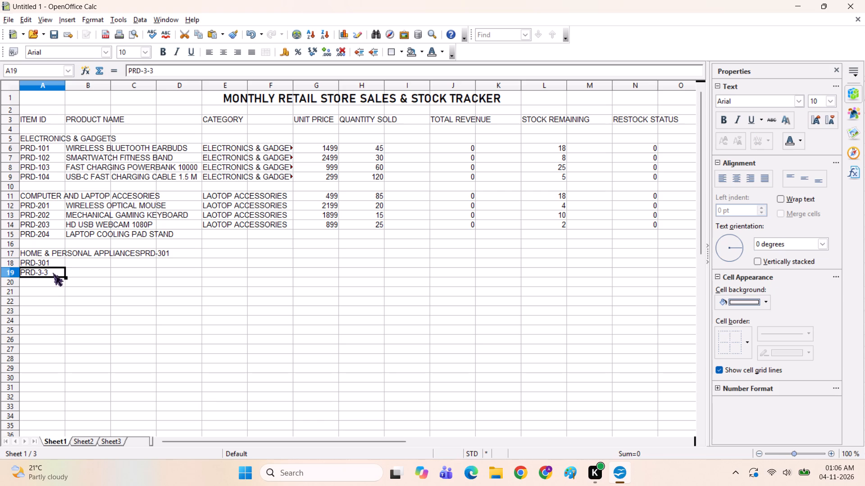
Correct the item ID in cell A19 to PRD-302.
double_click(54, 273)
key(BackSpace)
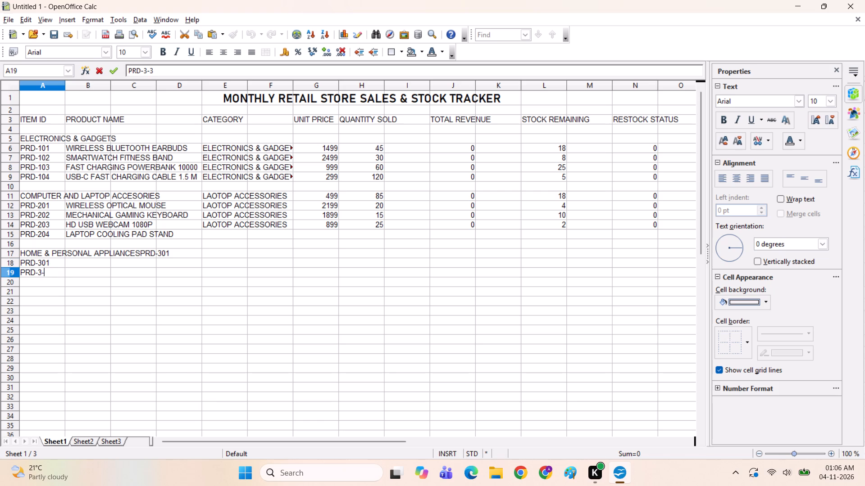
key(BackSpace)
key(0)
key(2)
key(Down)
key(Down)
key(Return)
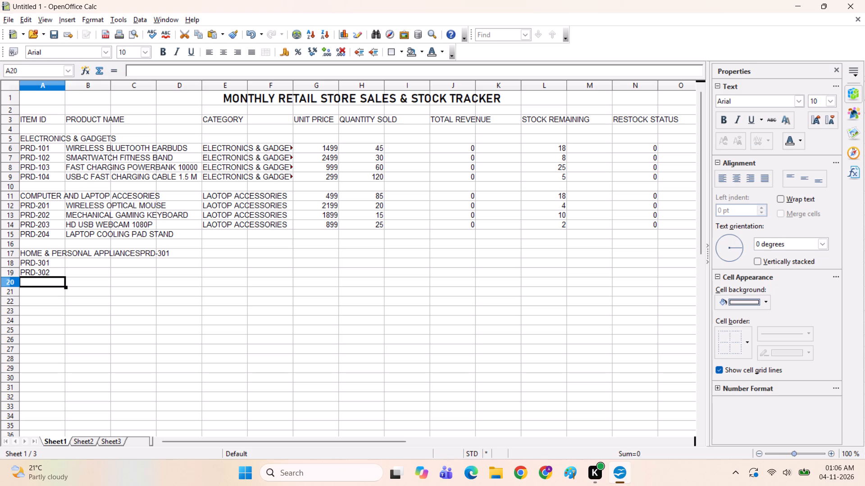
Enter the item ID PRD-303 in cell A20.
text(PRD)
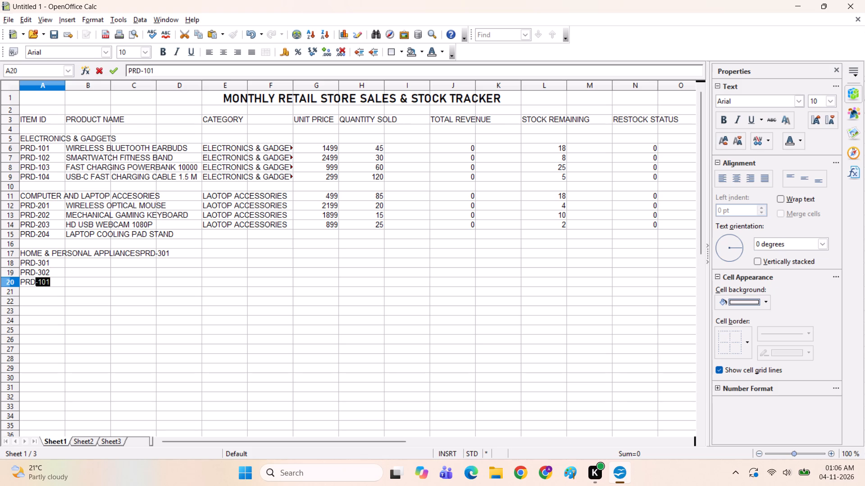
text(-303)
key(Down)
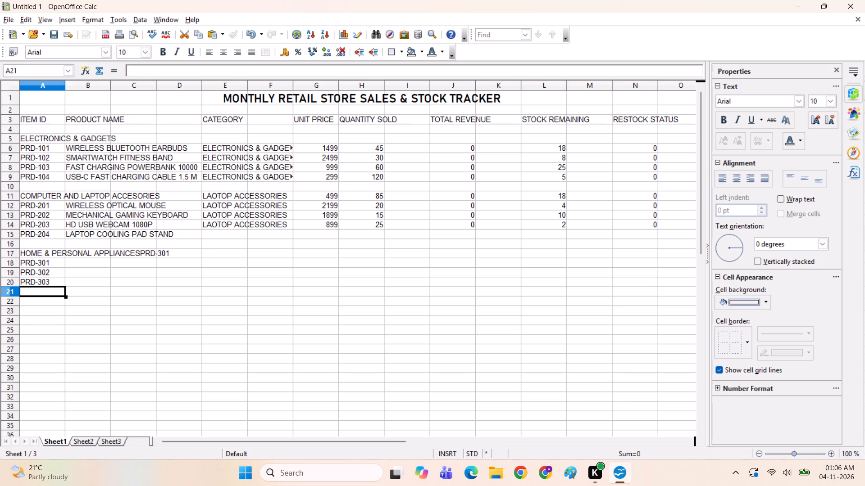
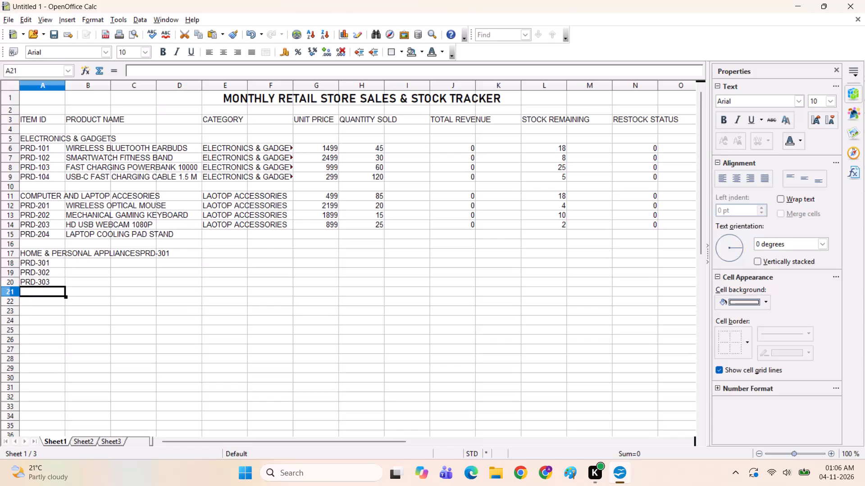
Enter the product name ELECTRIC STEAM IRON 1000 W for PRD-301 in cell B18.
key(Right)
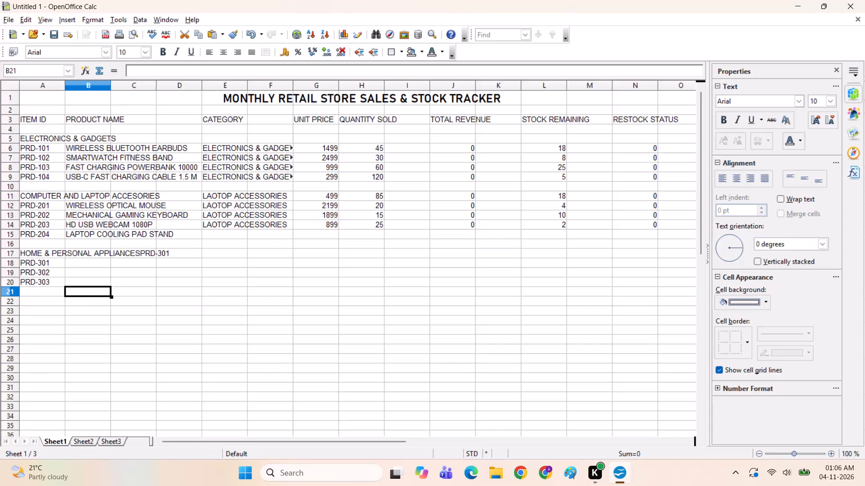
key(Up)
key(Up)
key(Up)
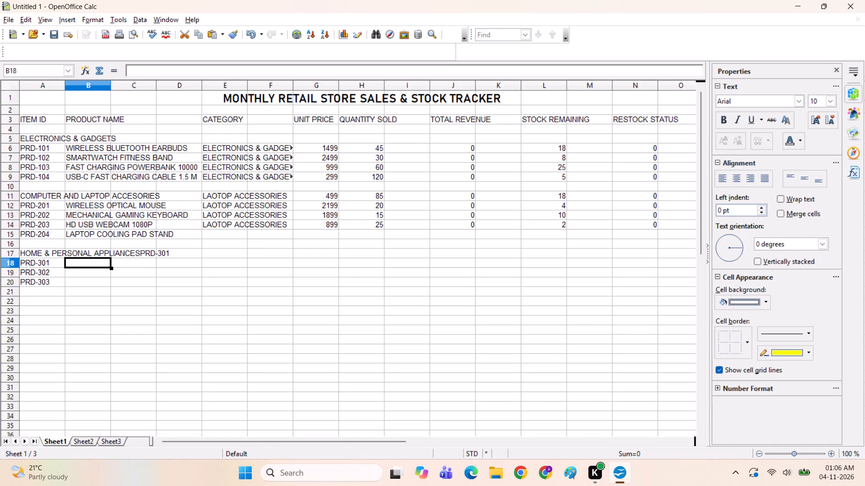
text(ELECTRIC)
key(space)
key(s)
key(ctrl+t)
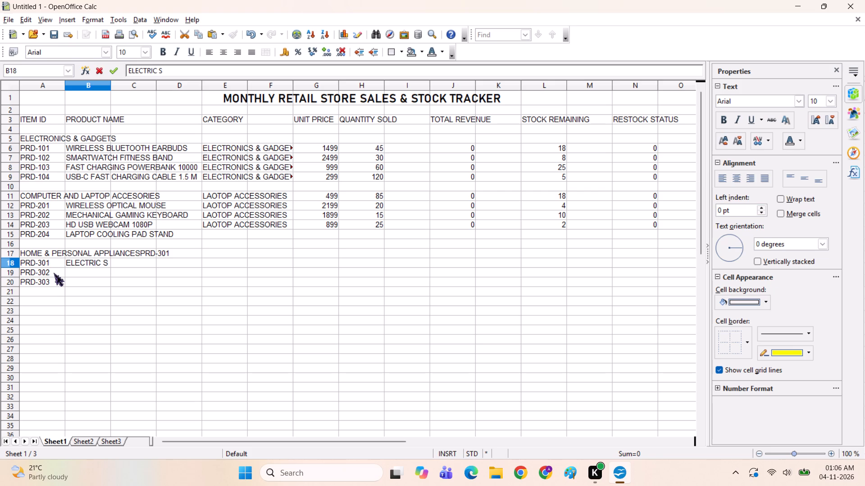
key(e)
key(BackSpace)
text(TEAM)
key(space)
text(IRON)
key(space)
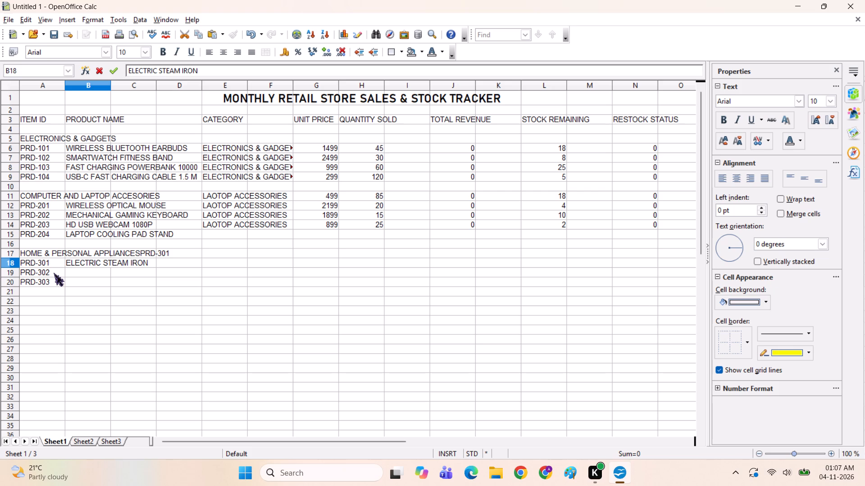
text(1000)
key(space)
text(W)
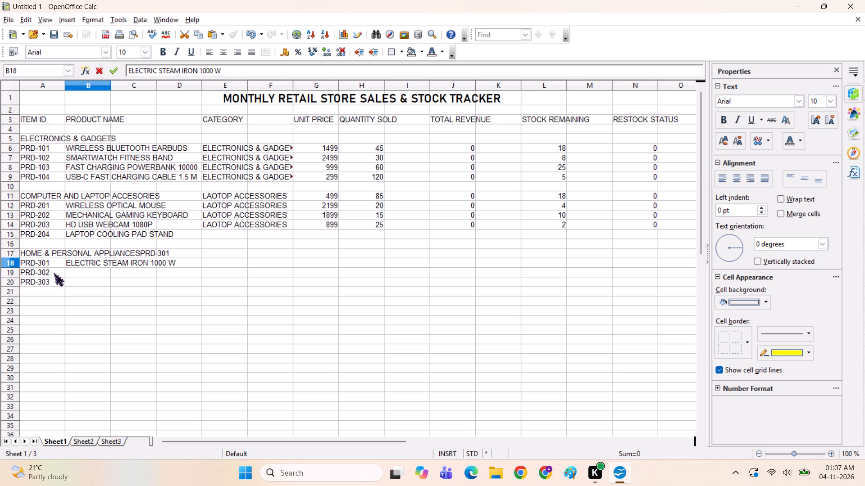
key(Down)
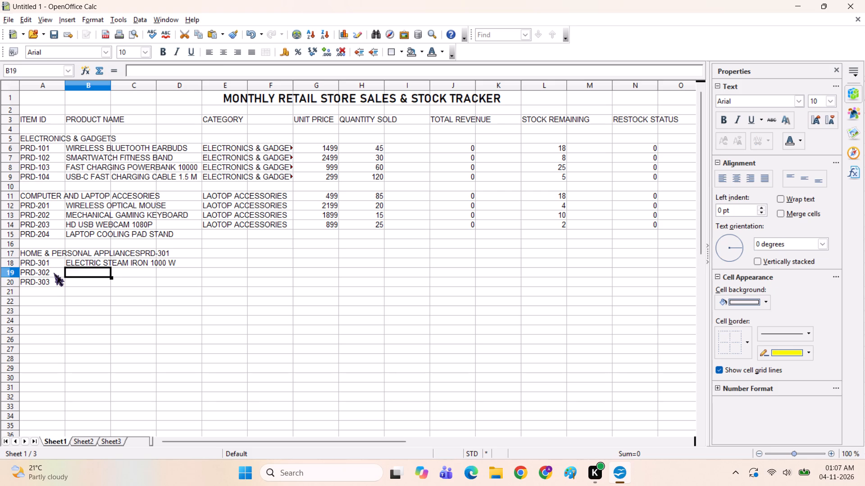
Enter the product name HAIR DRYER 1200W for PRD-302 in cell B19.
text(HAIR DR)
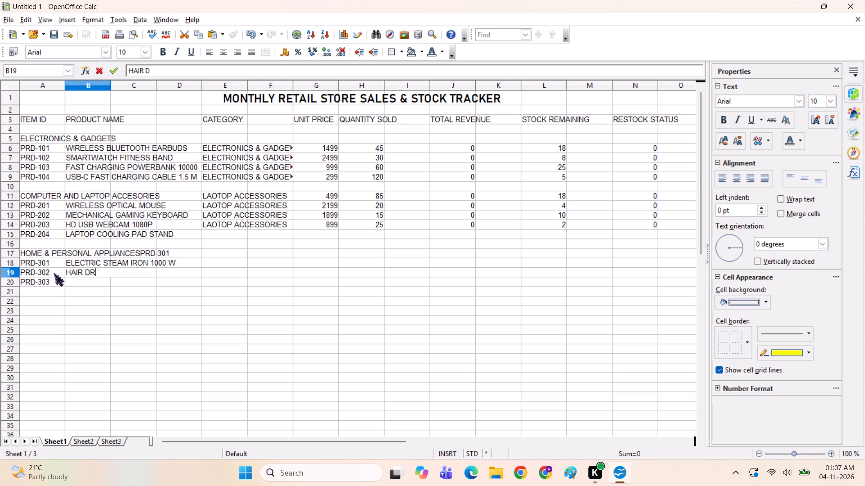
text(YER)
key(space)
text(1200W)
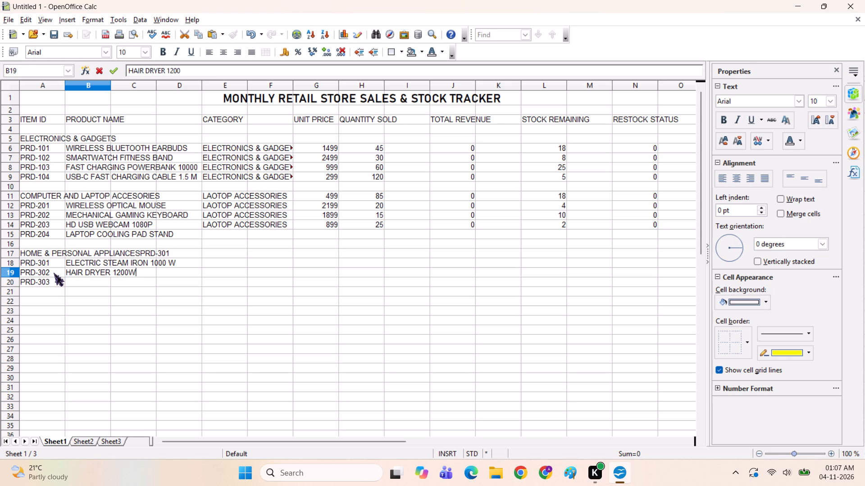
key(space)
key(Down)
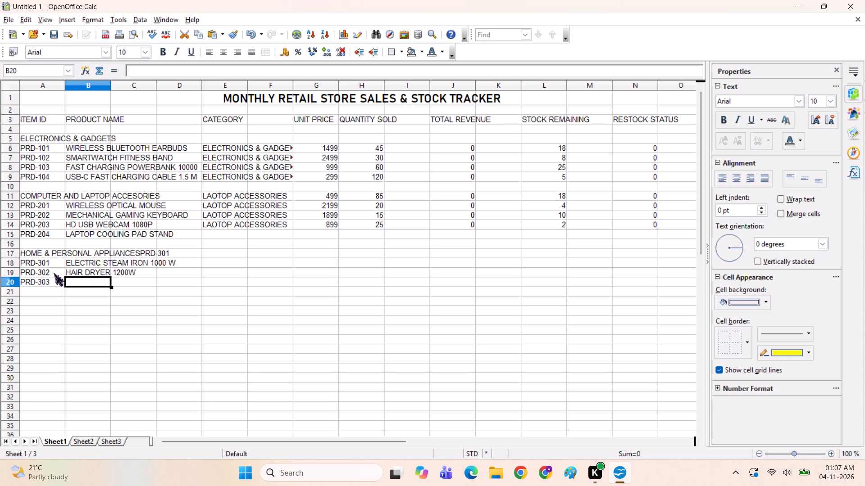
Enter the product name DIGITAL KITCHEN WEIGHING SCALE for PRD-303 in cell B20.
text(DIGI)
key(ctrl+t)
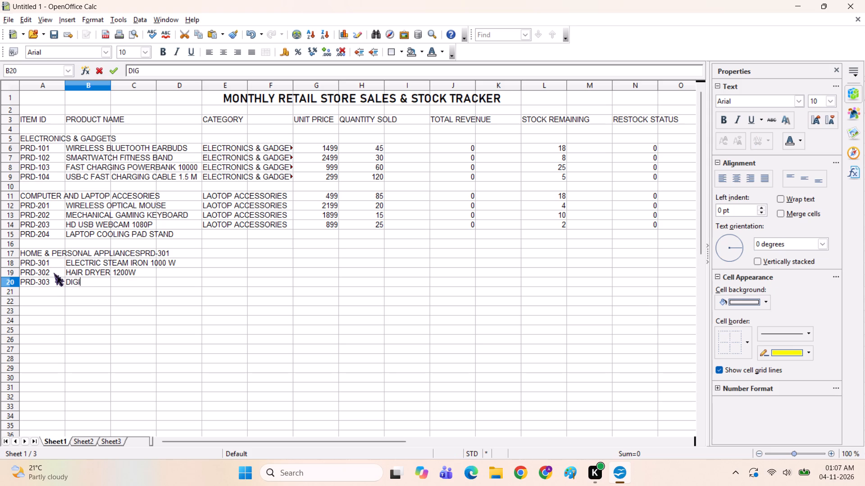
key(t)
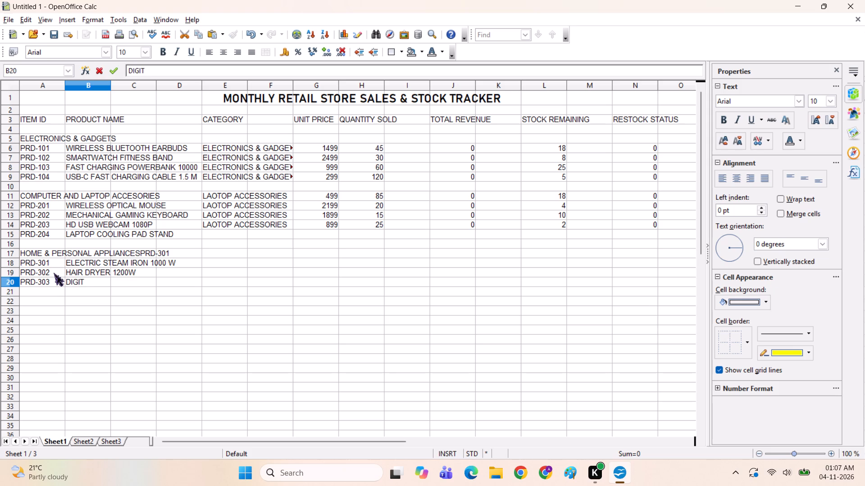
text(AL KITCHEN)
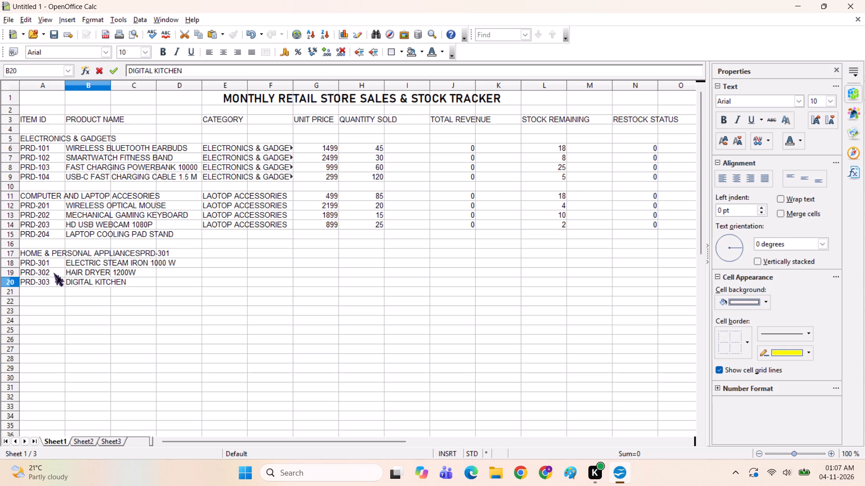
key(space)
text(WEIGHING)
key(space)
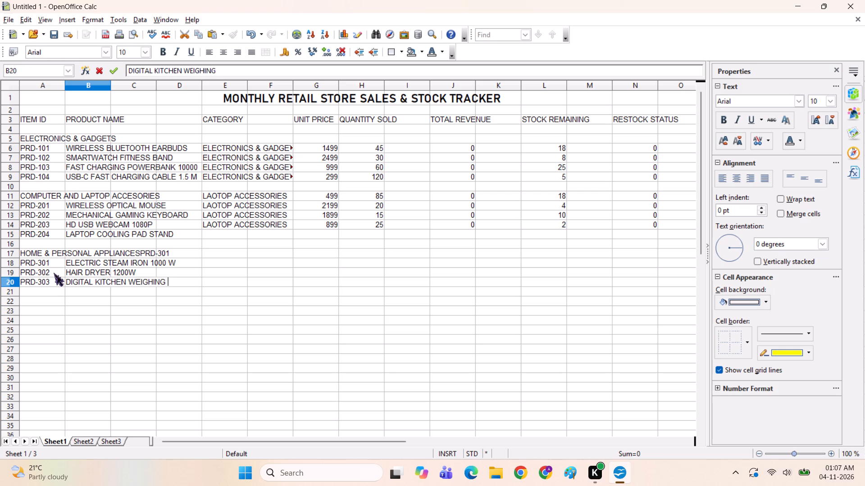
text(SCALE)
Enter the category PERSONAL APPLIANCES for items PRD-301 to PRD-303 in cells E18 to E20.
click(214, 260)
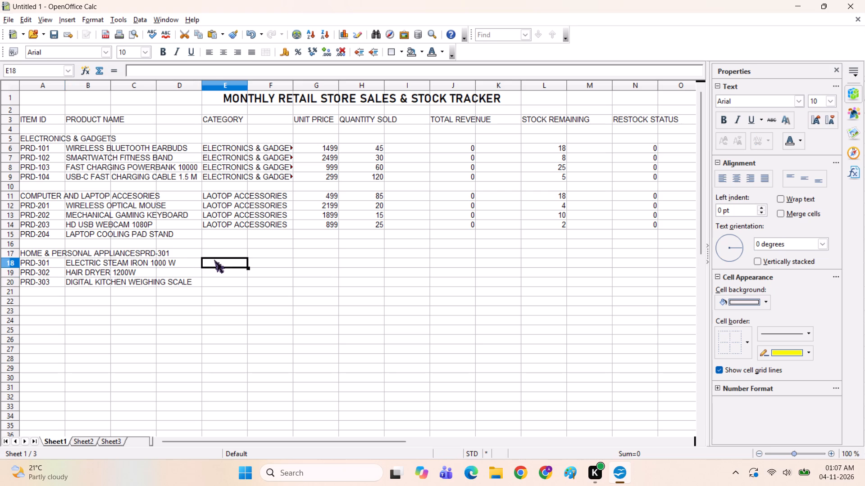
text(PERSONAL APPLIANCES)
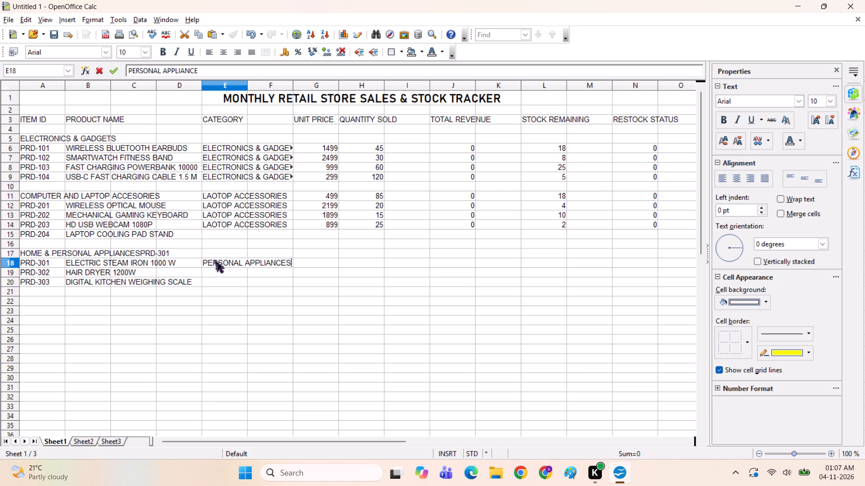
key(Down)
key(p)
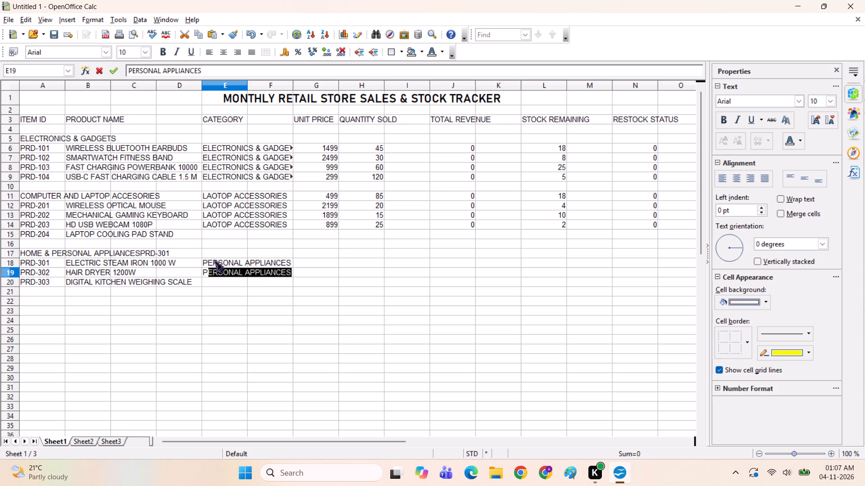
key(Down)
key(p)
key(Down)
key(p)
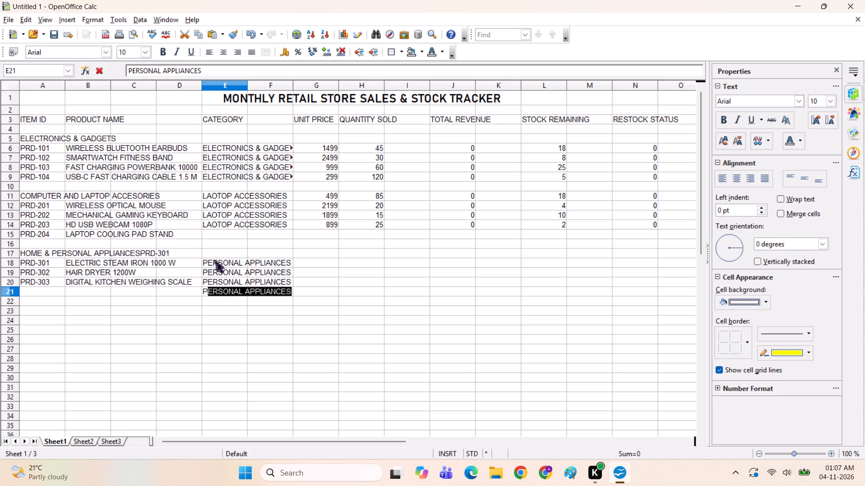
key(BackSpace)
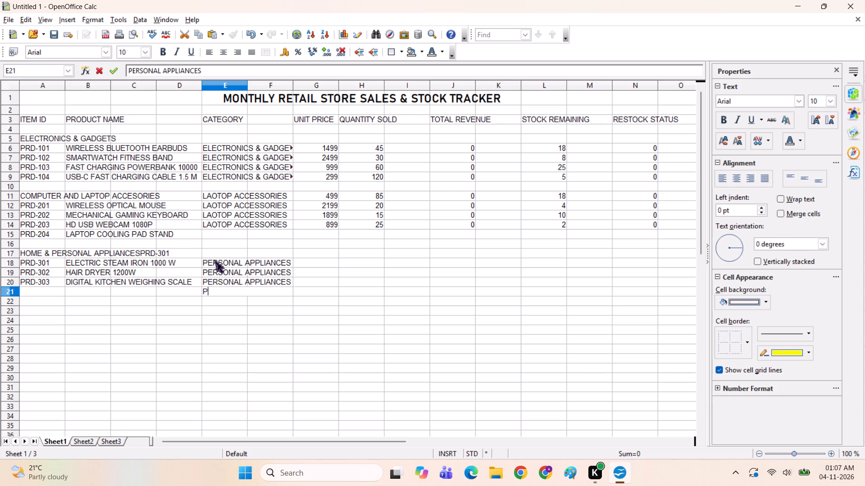
key(BackSpace)
Enter the unit prices 1299, 899 and 649 for PRD-301 to PRD-303 in cells G18 to G20.
key(Right)
key(Right)
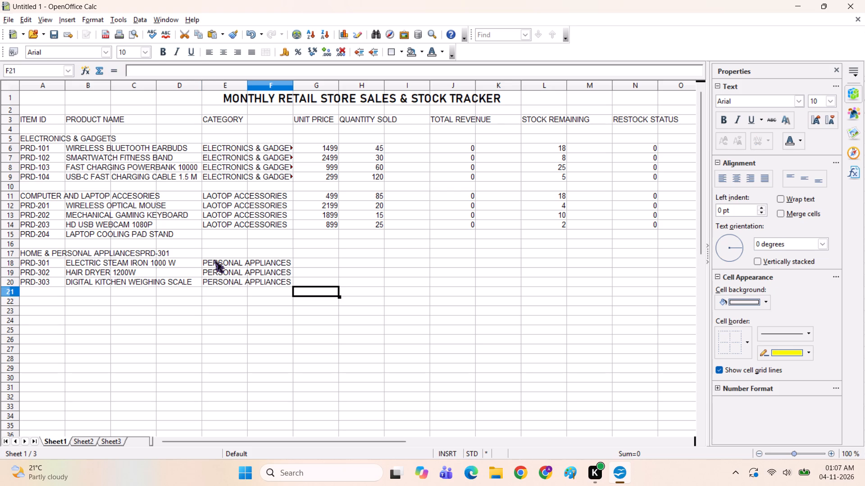
key(Up)
key(Up)
key(Up)
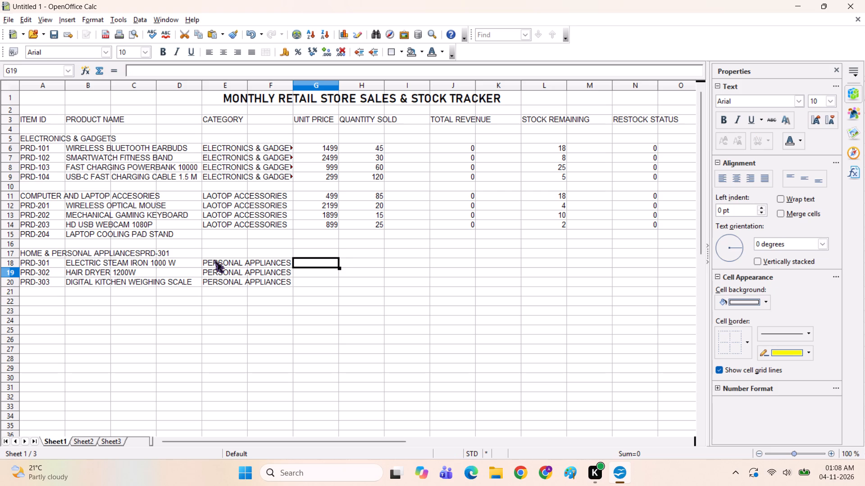
key(1)
key(2)
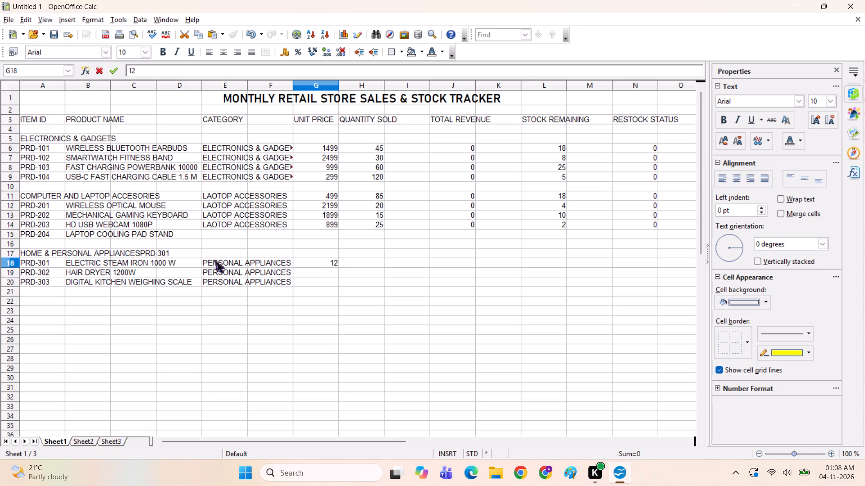
text(99)
key(Down)
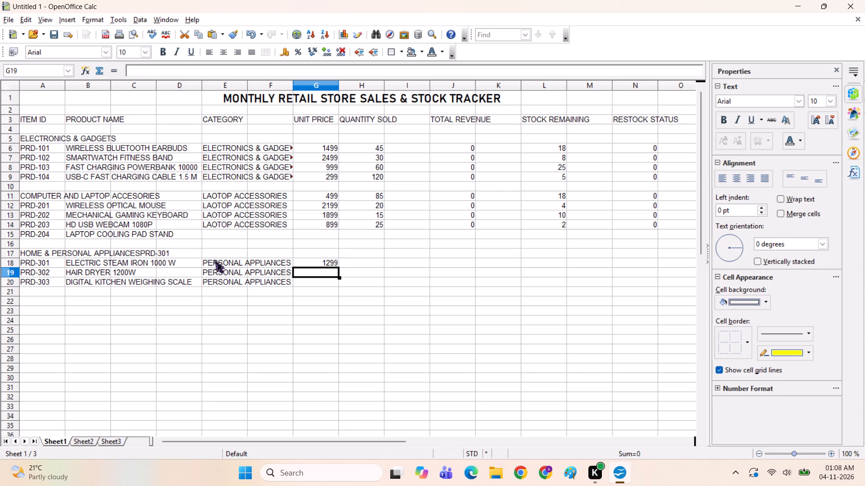
text(899)
key(Down)
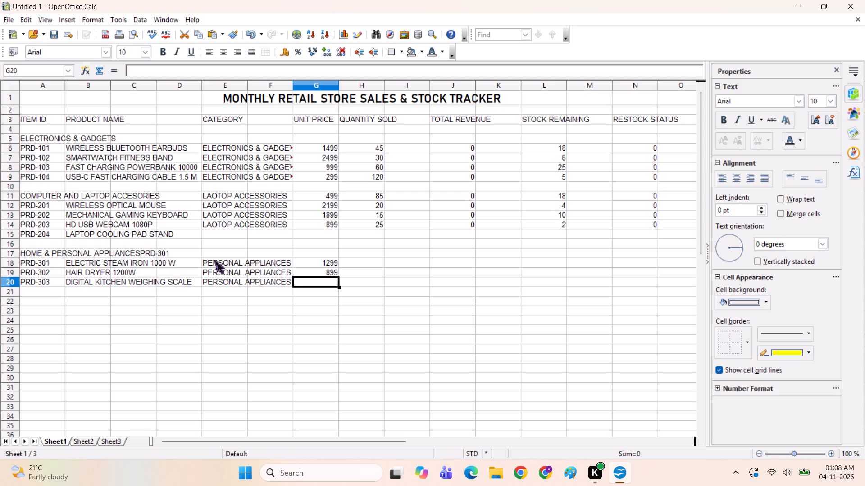
text(649)
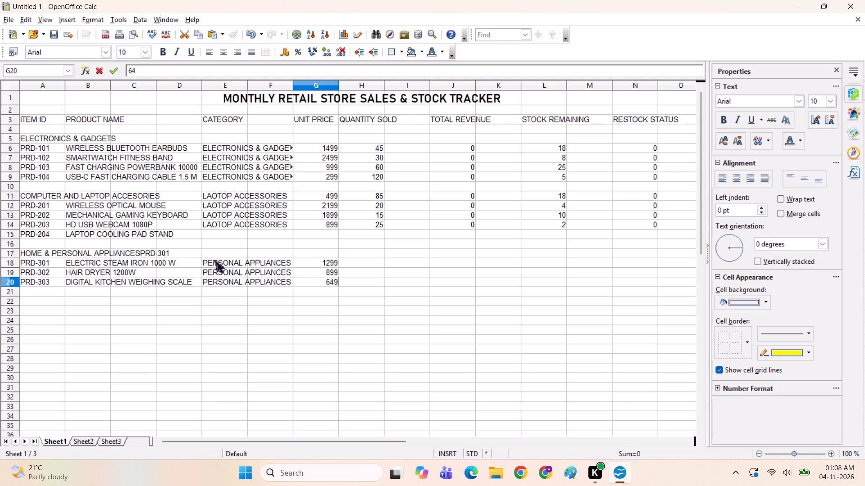
key(Down)
Enter the quantities sold 18, 35 and 40 for PRD-301 to PRD-303 in cells H18 to H20.
key(Right)
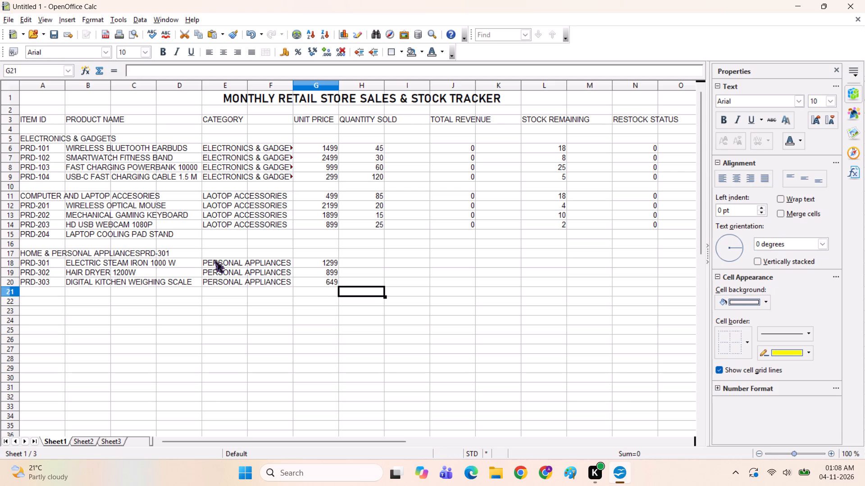
key(Up)
key(Up)
key(Up)
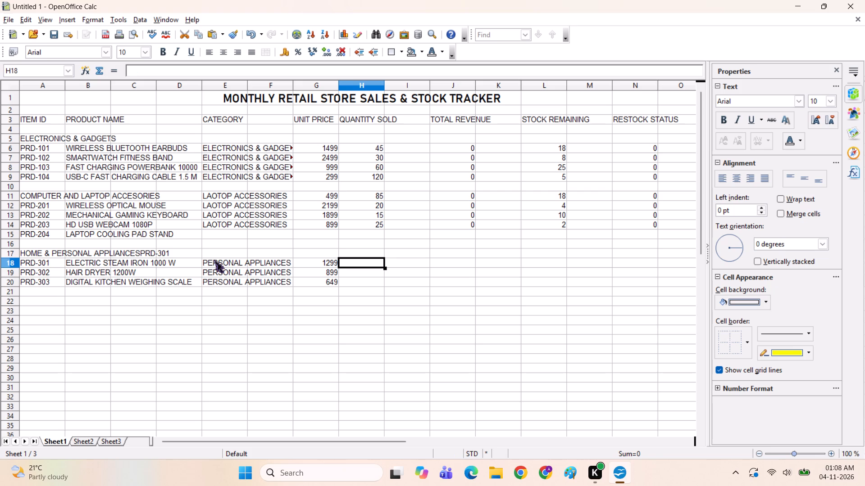
text(18)
key(Down)
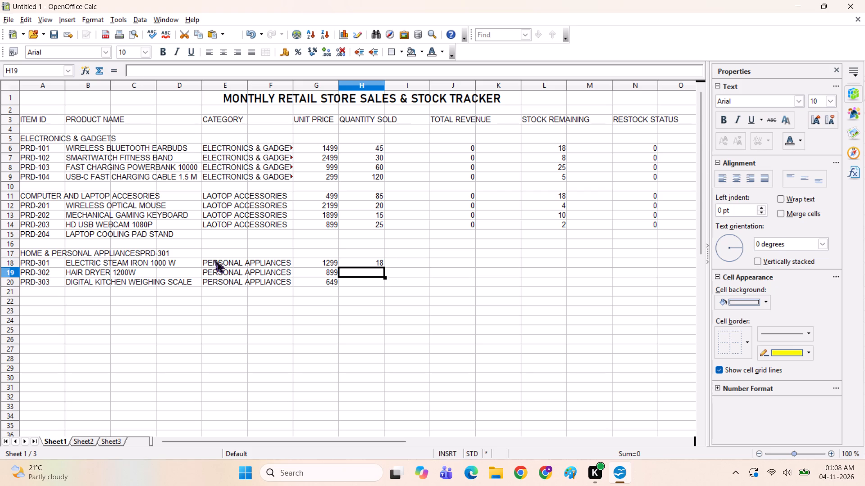
text(35)
key(Down)
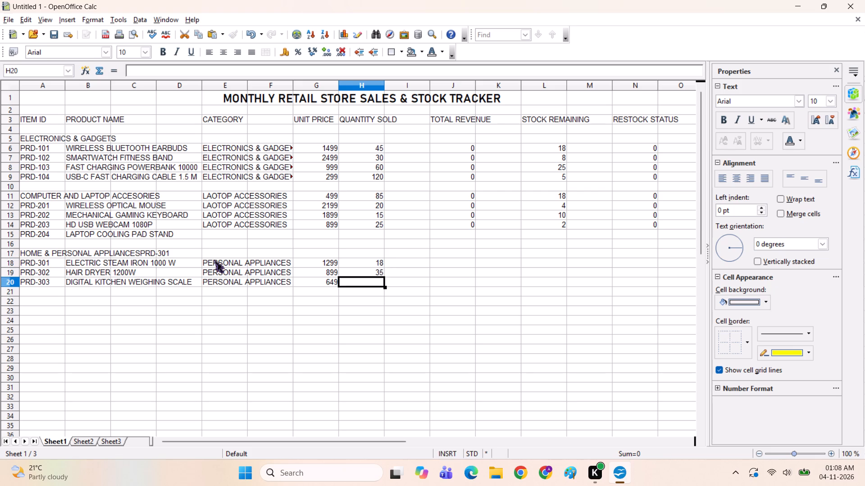
text(40)
Enter 0 as the total revenue for PRD-301 to PRD-303 in cells J18 to J20.
key(Right)
key(Right)
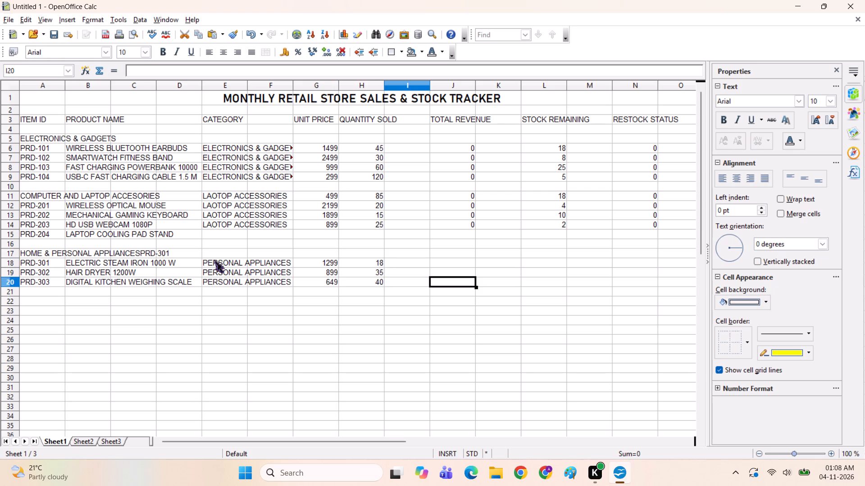
key(Up)
key(Up)
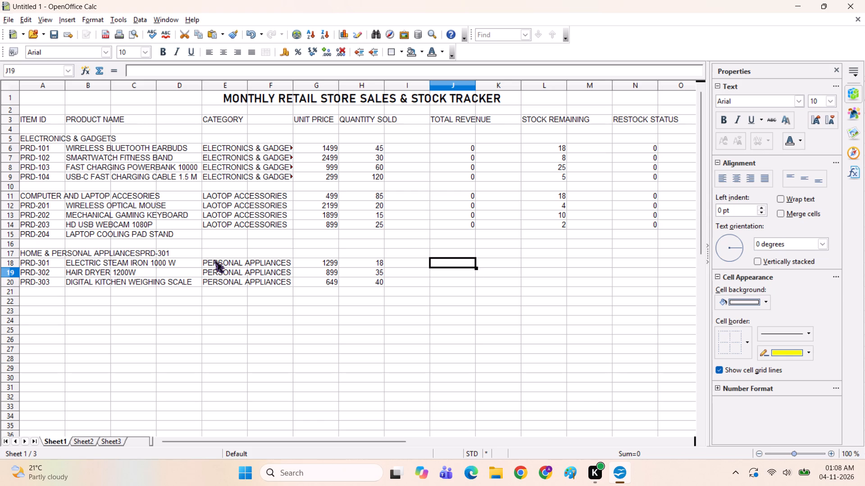
key(0)
key(Down)
key(0)
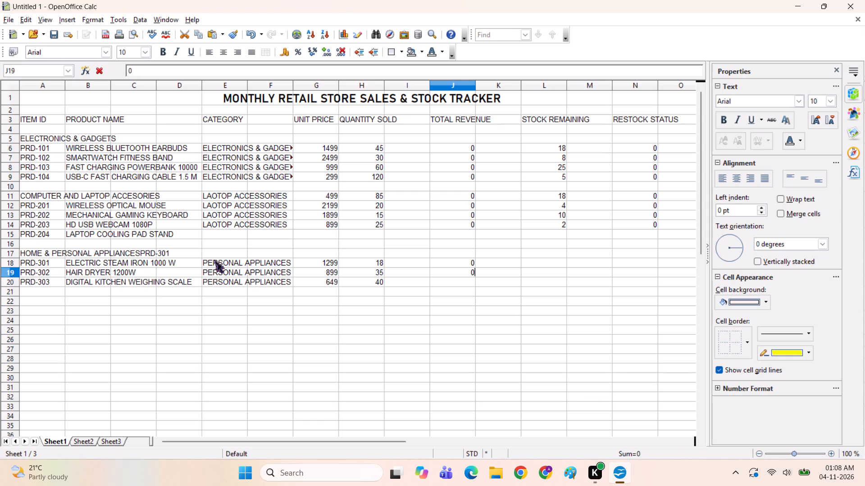
key(0)
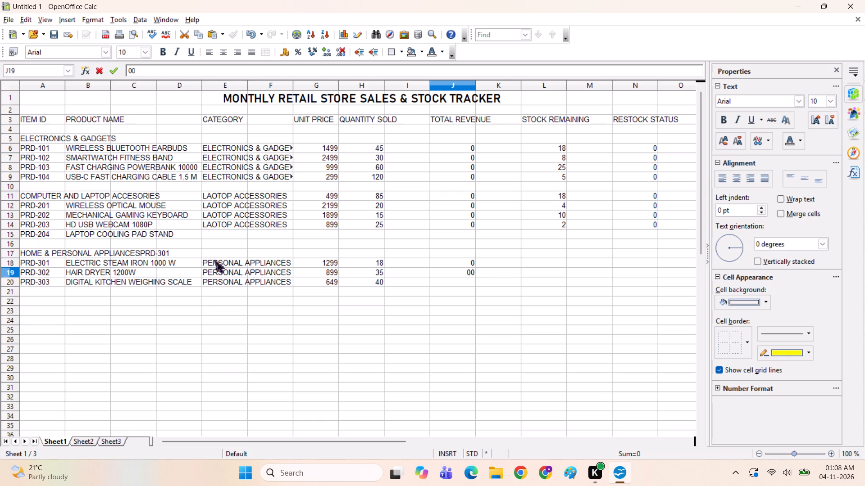
key(BackSpace)
key(Down)
key(0)
key(Right)
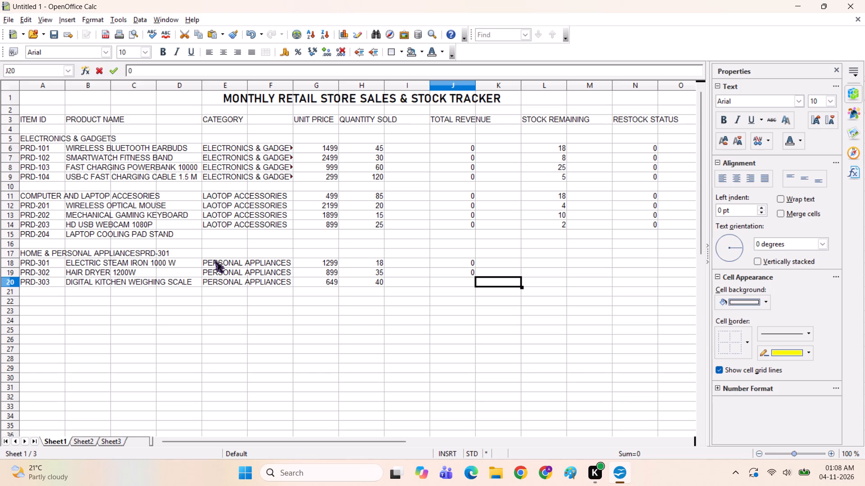
Enter the remaining stock 14, 6 and 22 for PRD-301 to PRD-303 in cells L18 to L20.
key(Right)
key(Up)
key(Up)
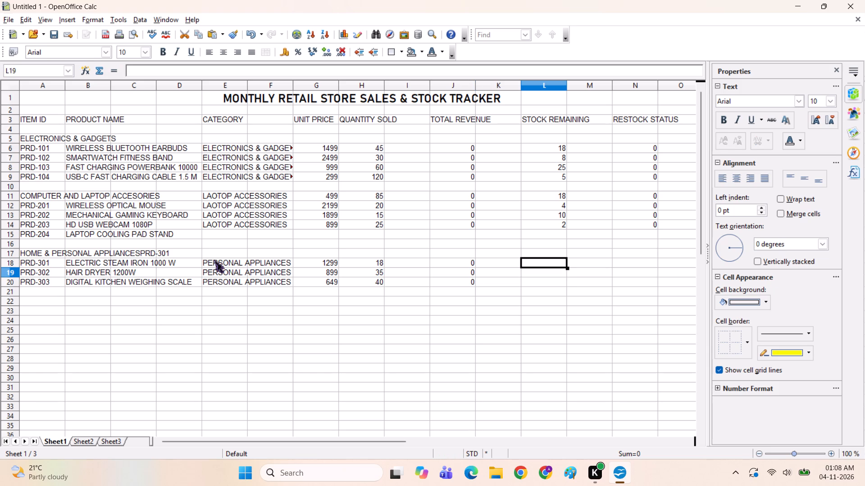
text(14)
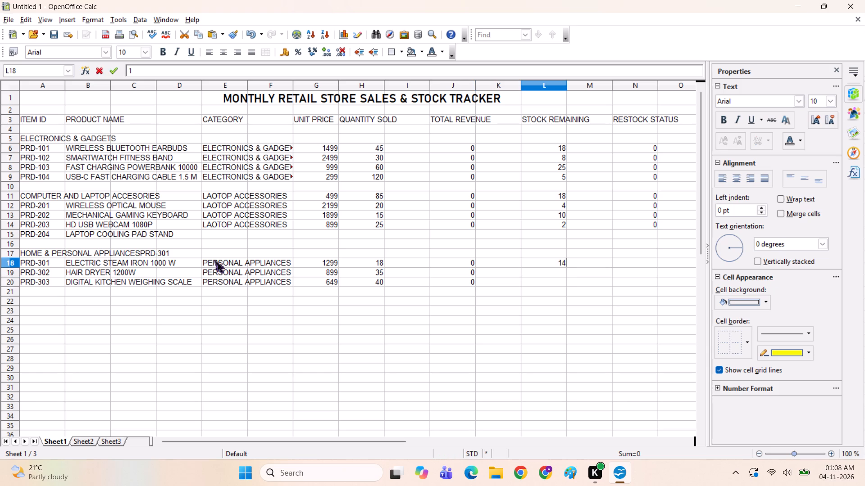
key(Down)
key(6)
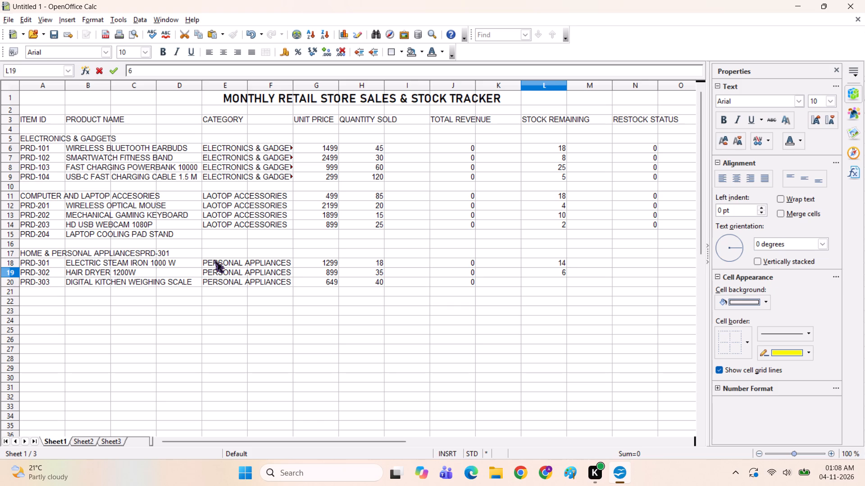
key(Down)
text(22)
key(Right)
Enter 0 as the restock status for PRD-301 to PRD-303 in cells N18 to N20.
key(Right)
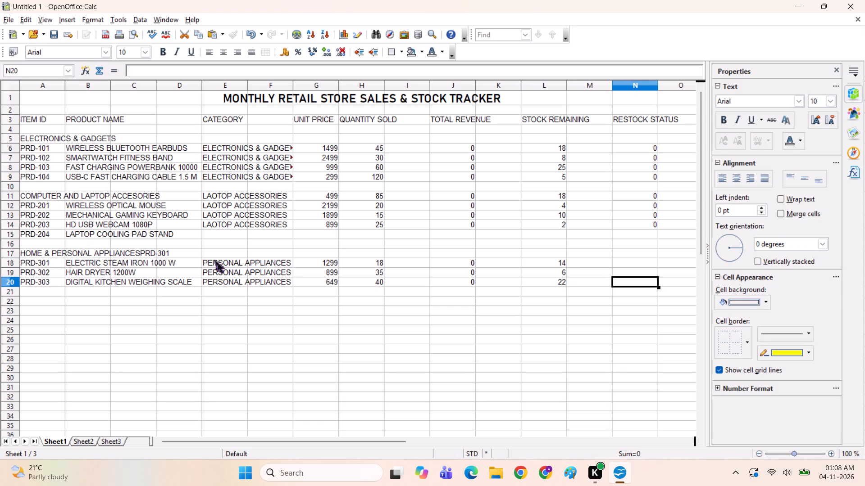
key(Up)
key(Up)
key(0)
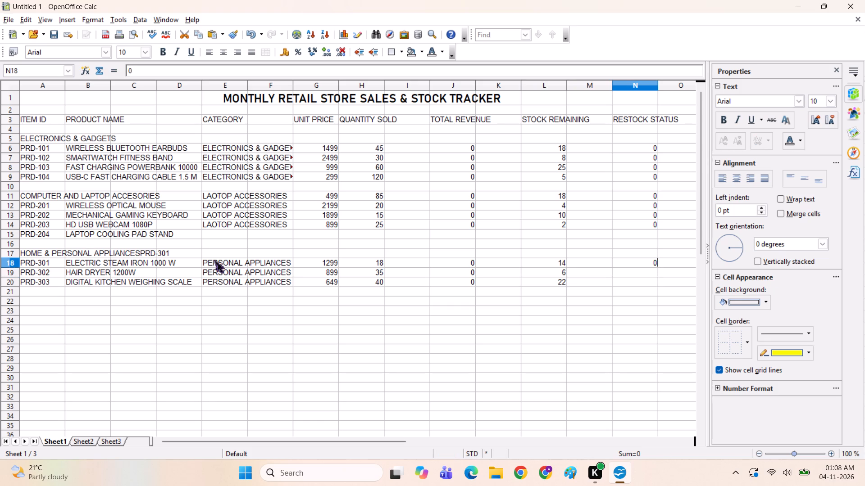
key(Down)
key(0)
key(Down)
key(0)
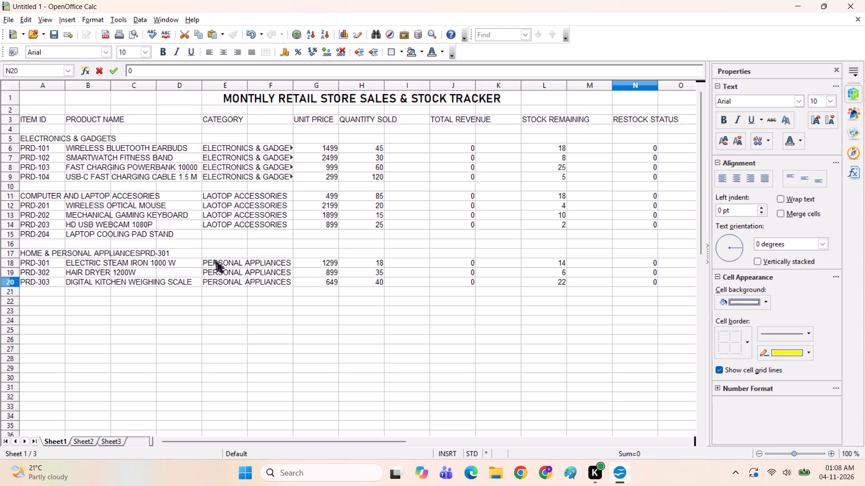
key(Down)
Enter the section heading STATIONARY & DAILY UTILITIES in cell A22, below the Home & Personal Appliances section.
key(Down)
key(Left)
key(Left)
key(Left)
key(Left)
key(Left)
key(Left)
key(Left)
key(Left)
key(Left)
key(Left)
key(Left)
key(Left)
key(Left)
key(Left)
key(Left)
key(Left)
key(Left)
key(Left)
key(Left)
key(Left)
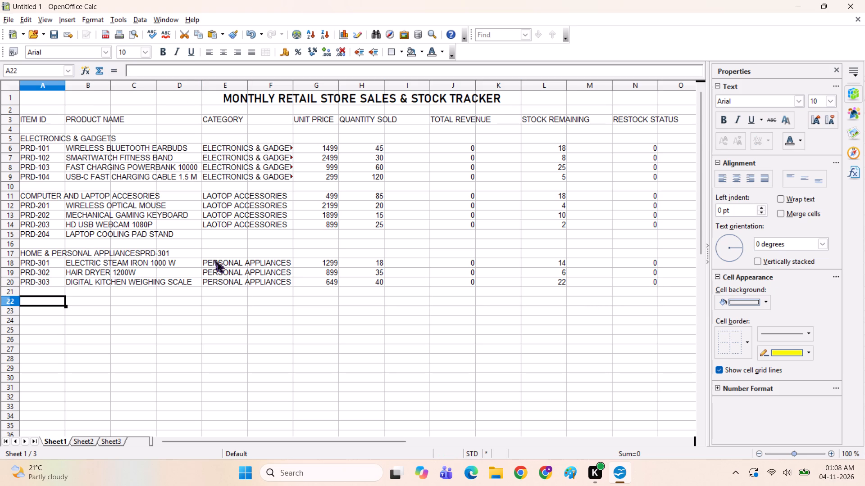
text(STATIONARY)
key(space)
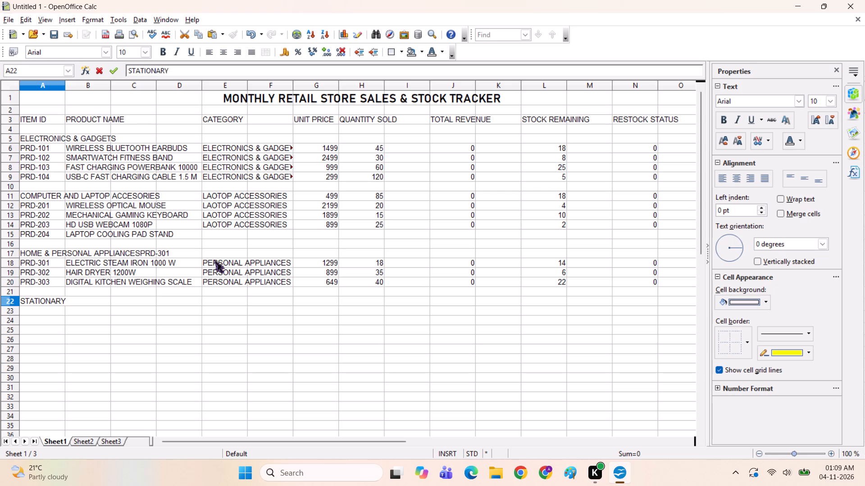
text(& DAILY UTILITIES)
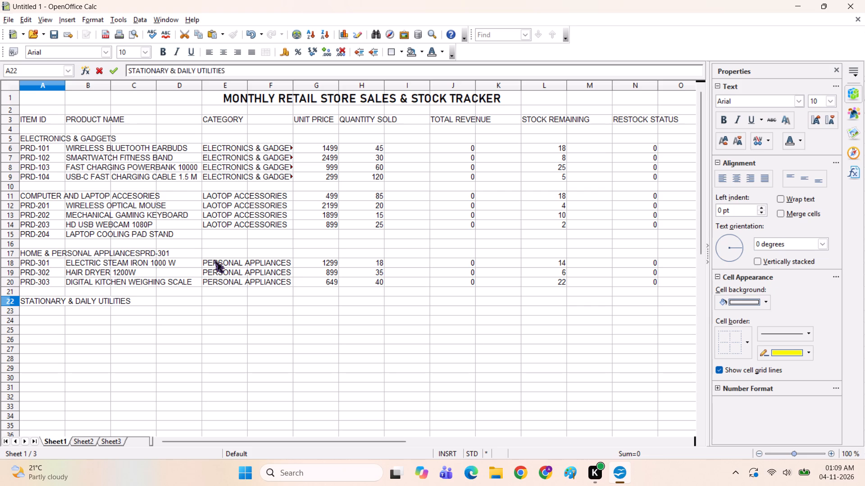
key(Down)
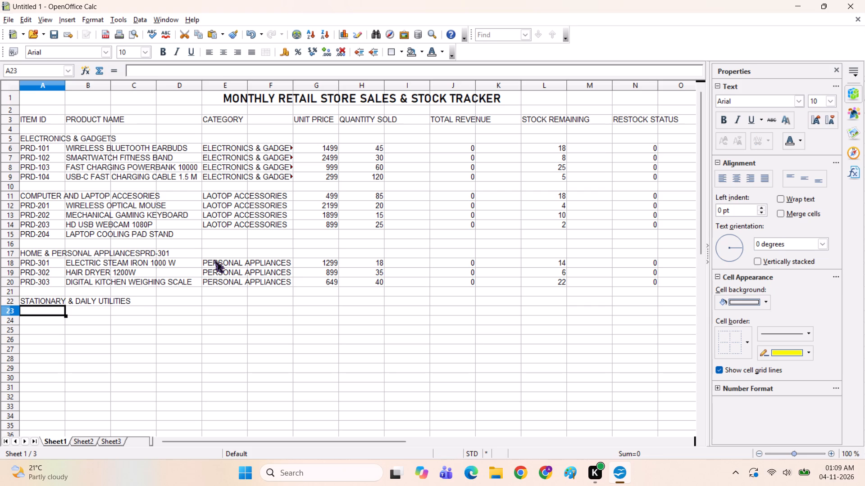
Enter the item IDs PRD-401, PRD-402 and PRD-403 in cells A23 to A25.
text(PRD)
text(-401)
key(Down)
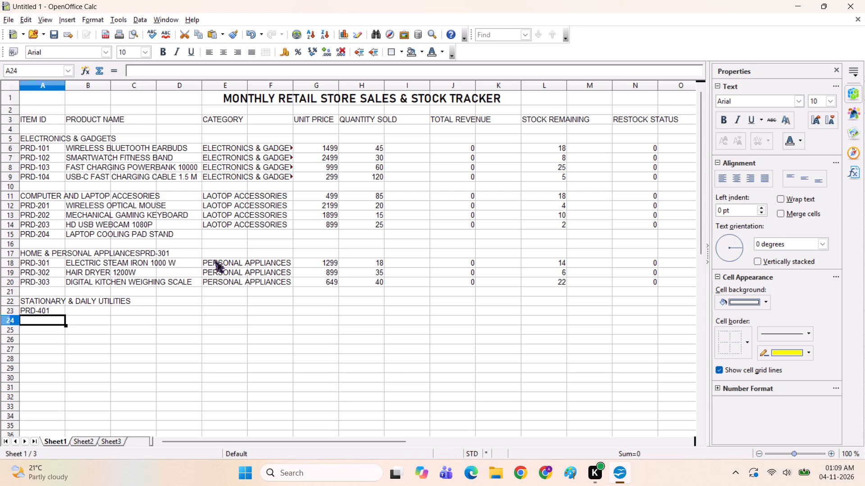
text(PRD-402)
text(PRD)
key(BackSpace)
key(BackSpace)
key(BackSpace)
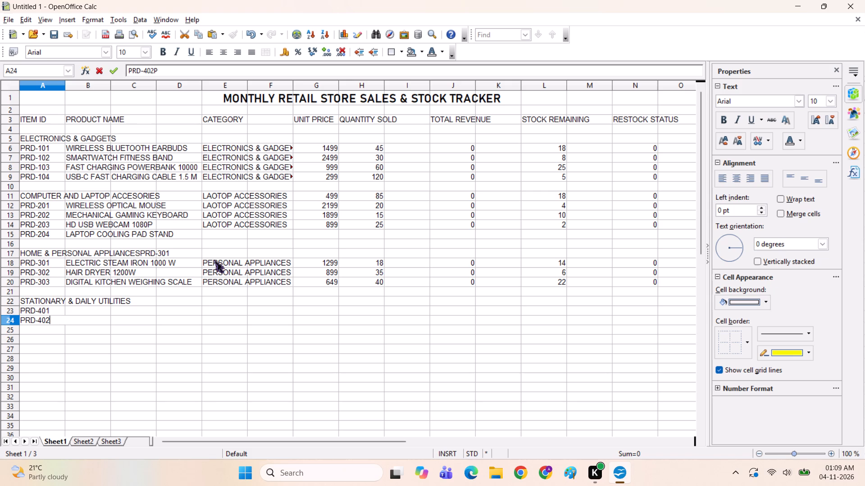
key(Down)
text(PRD-403)
key(Right)
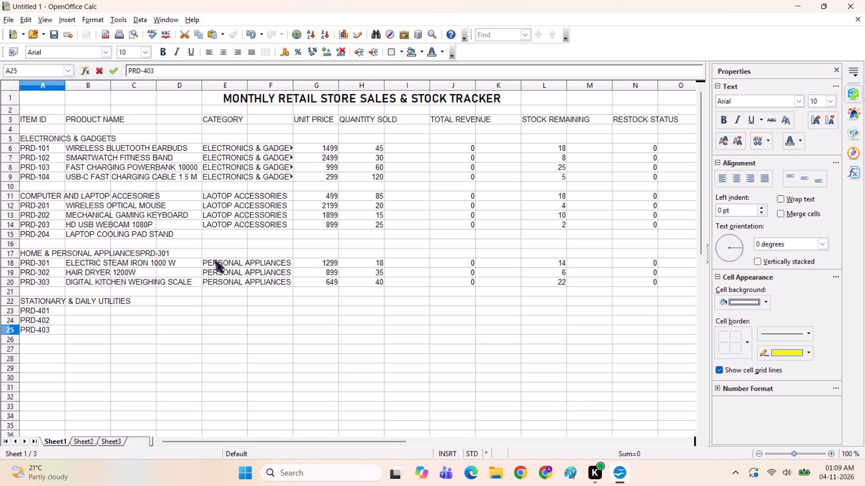
Enter the product name EXECUTIVE NOTEBOOK HARDBOUND for PRD-401 in cell B23.
key(Up)
key(Up)
key(Up)
key(Down)
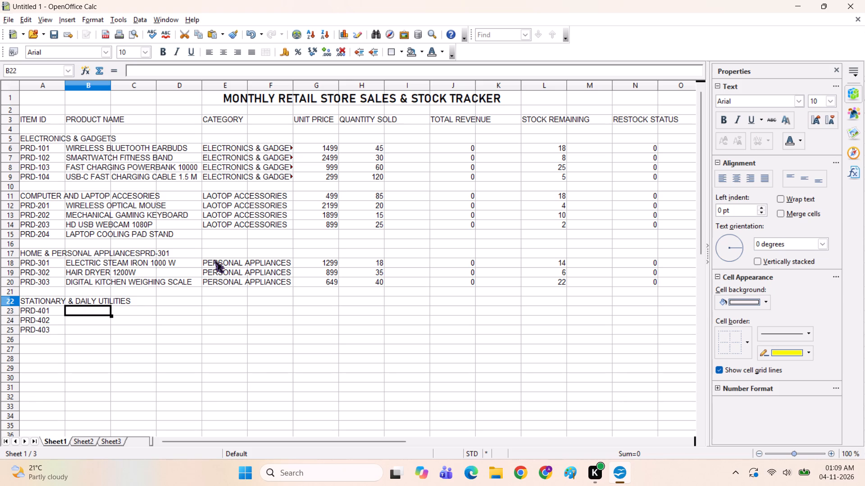
text(EXECUTIVE)
key(space)
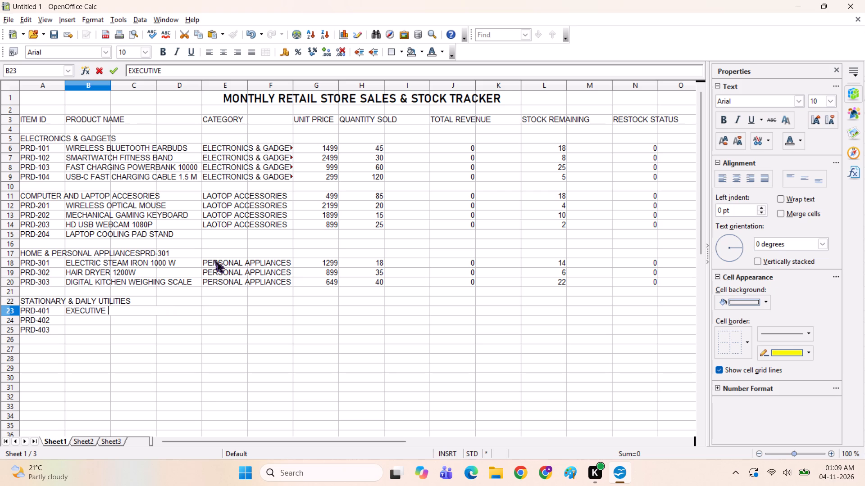
text(NOT)
text(EBOOK)
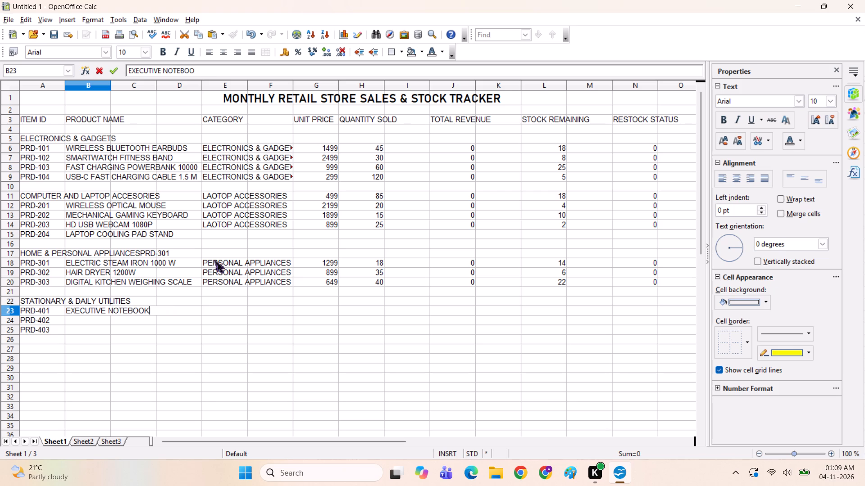
key(space)
text(HARDBOUND)
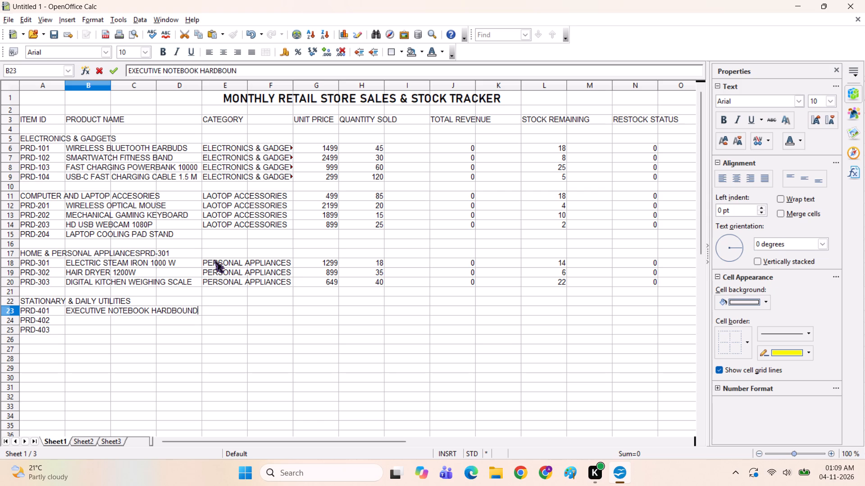
key(Down)
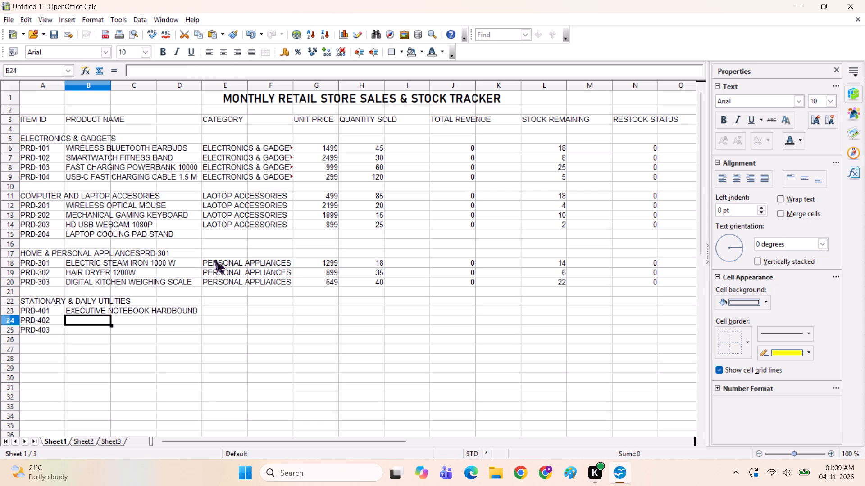
Enter the product names GEL PEN PACK OF 20 for PRD-402 and DESK ORGANIZER STAND for PRD-403 in cells B24 and B25.
text(GEL PEN PACK OF 2)
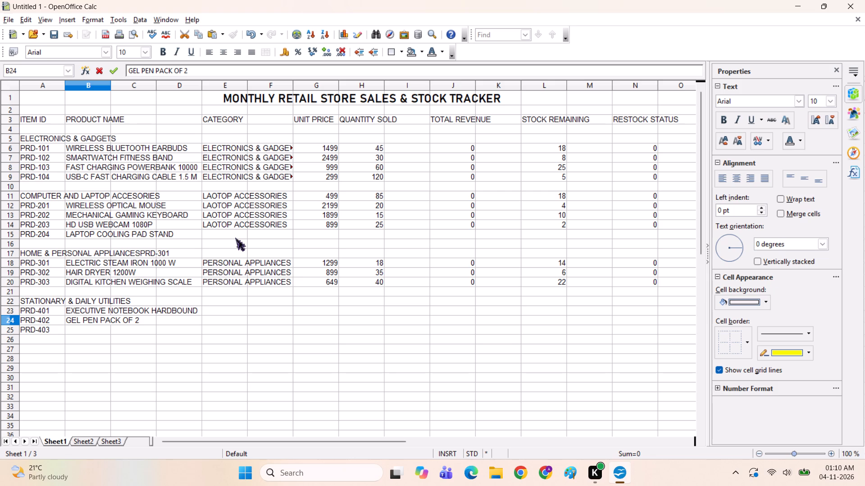
key(0)
key(Down)
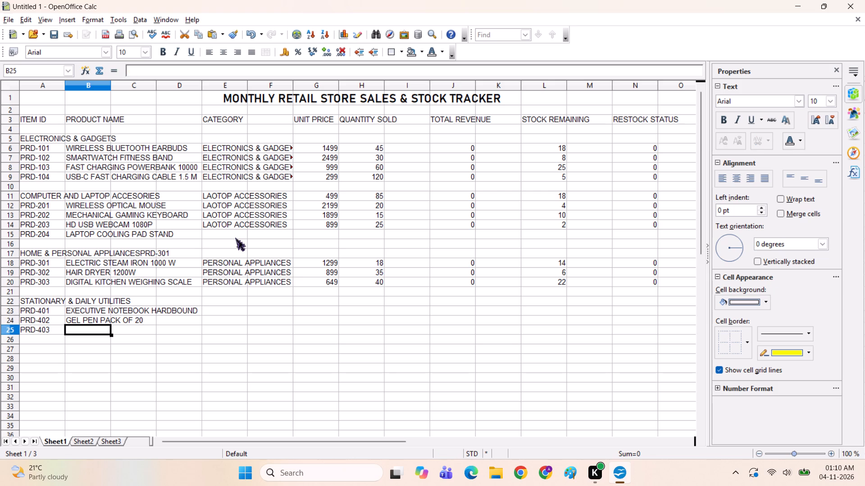
text(DES)
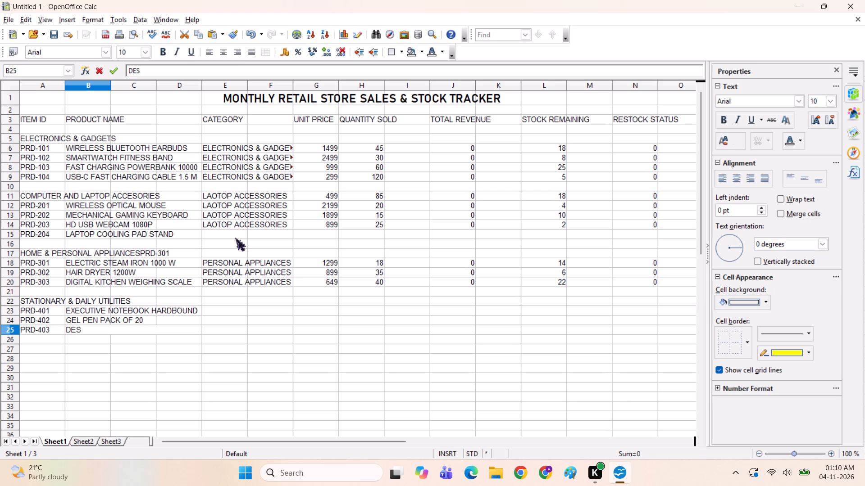
text(K OR)
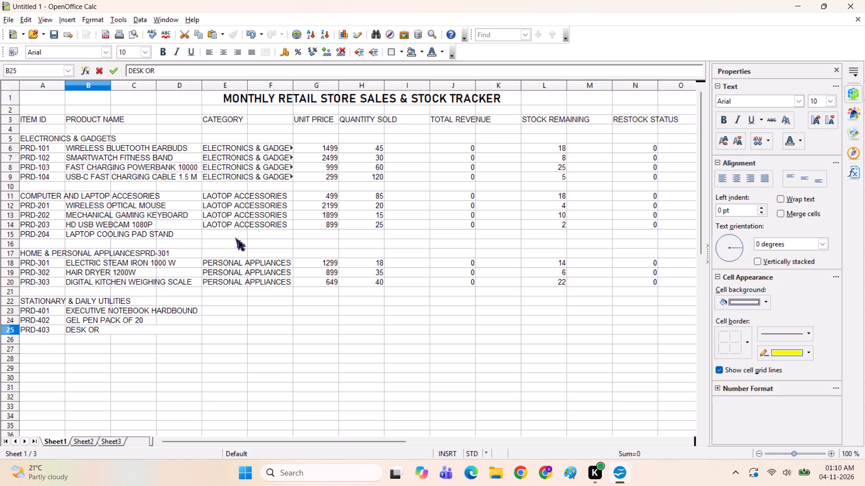
text(GANIZER STAND)
key(Right)
Enter the category DAILY UTILITIES for PRD-401, PRD-402 and PRD-403 in cells E23 to E25.
key(Right)
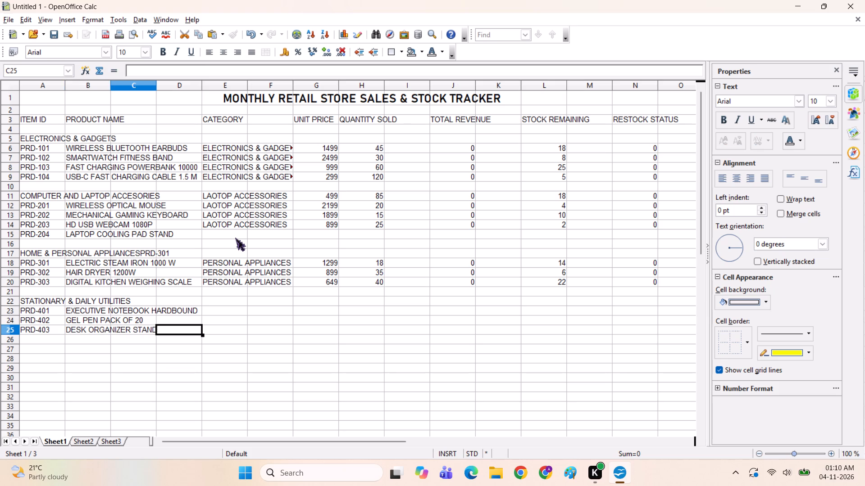
key(Right)
key(Up)
key(Up)
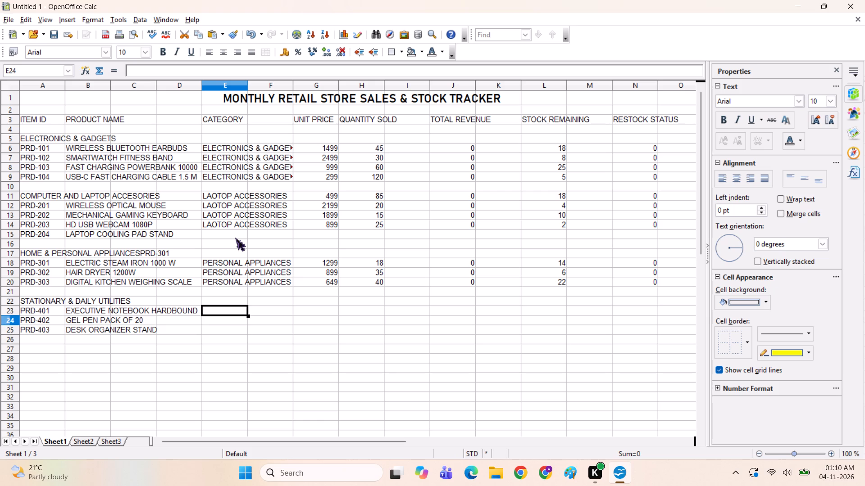
key(s)
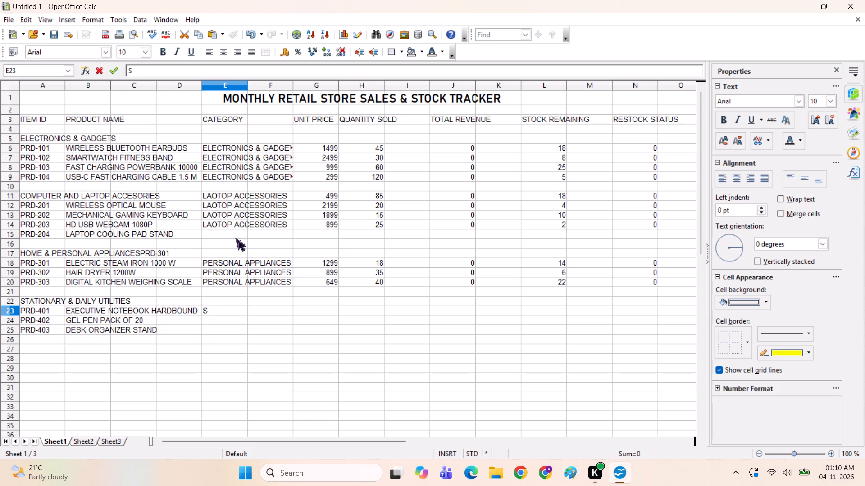
key(BackSpace)
text(DAILY)
key(space)
text(UTILITIES)
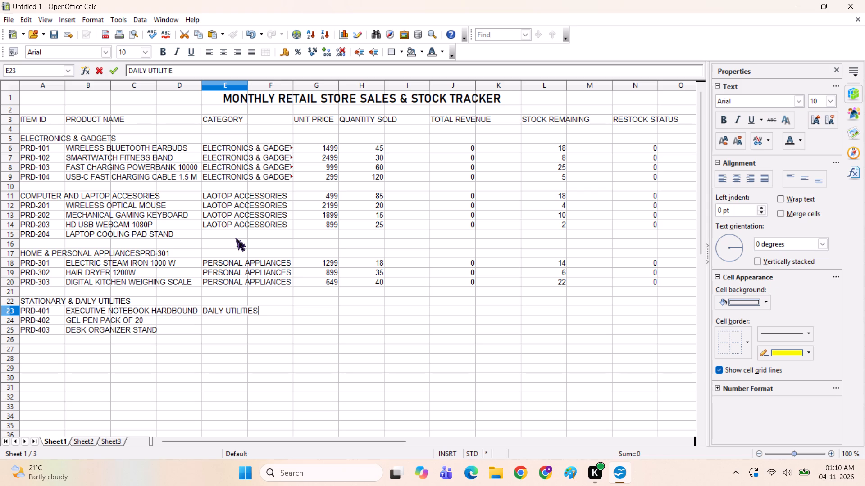
key(Down)
key(d)
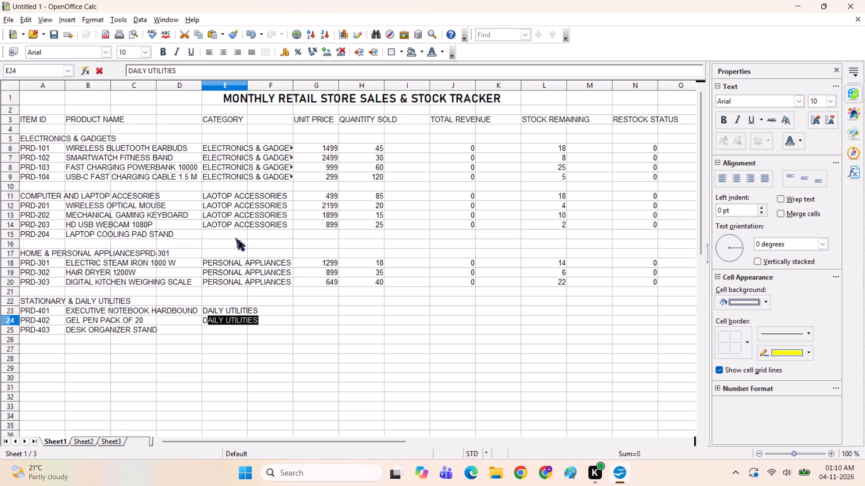
key(Down)
key(d)
key(Down)
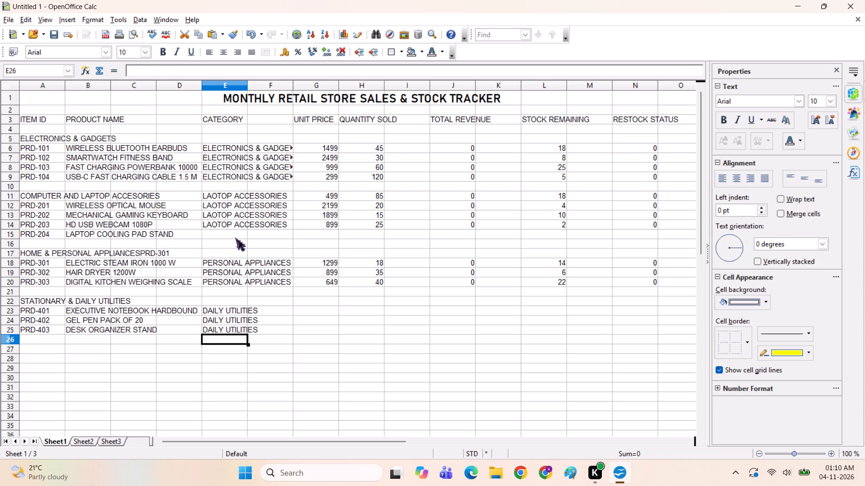
Enter the unit prices 199, 120 and 349 for PRD-401 to PRD-403 in cells G23 to G25.
key(Right)
key(Right)
key(Up)
key(Up)
key(Up)
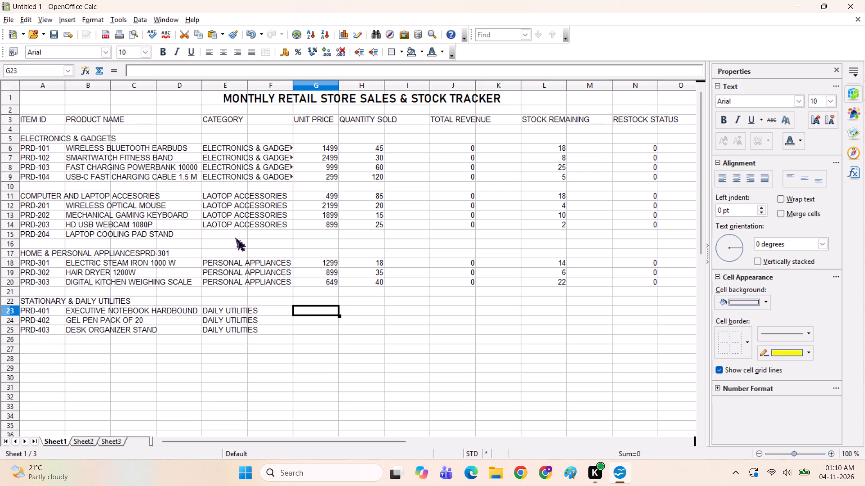
text(199)
key(Down)
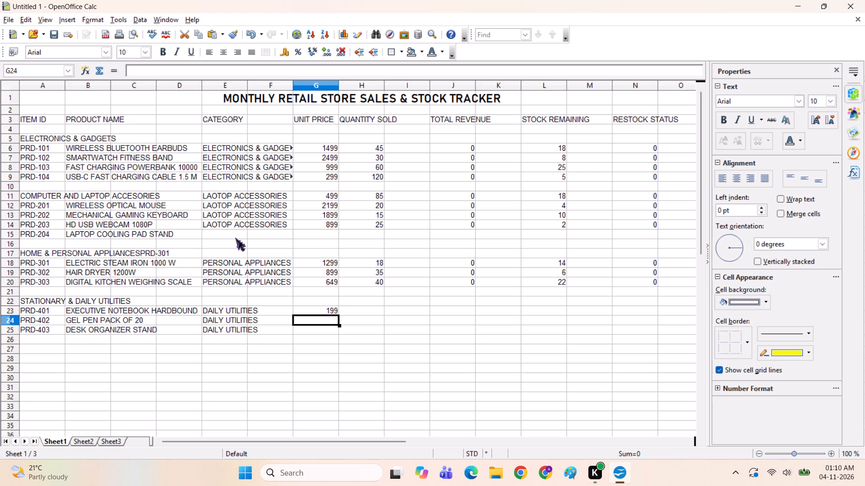
text(120)
key(Down)
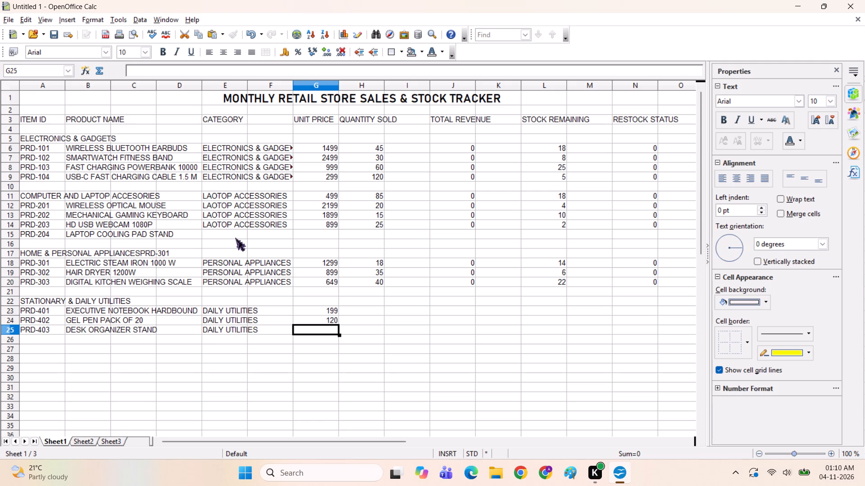
text(349)
key(Right)
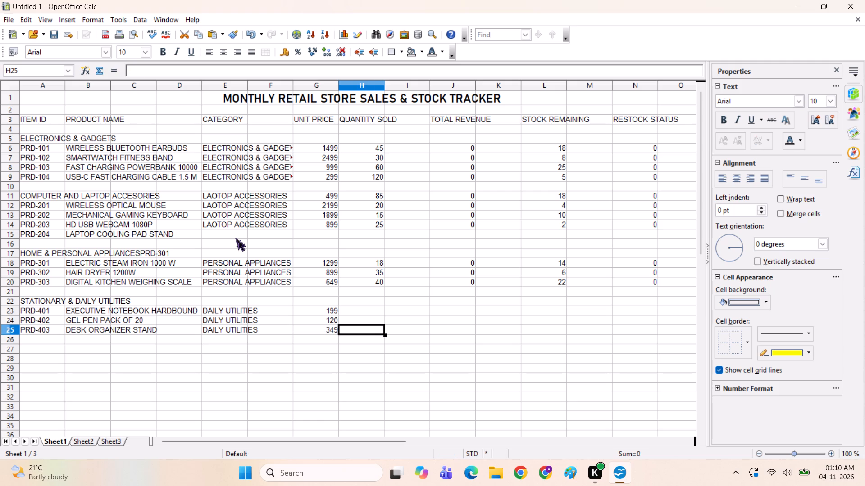
Enter the quantities sold for the Stationary & Daily Utilities items: 50 in H25, 200 in H24 and 150 in H23.
text(50)
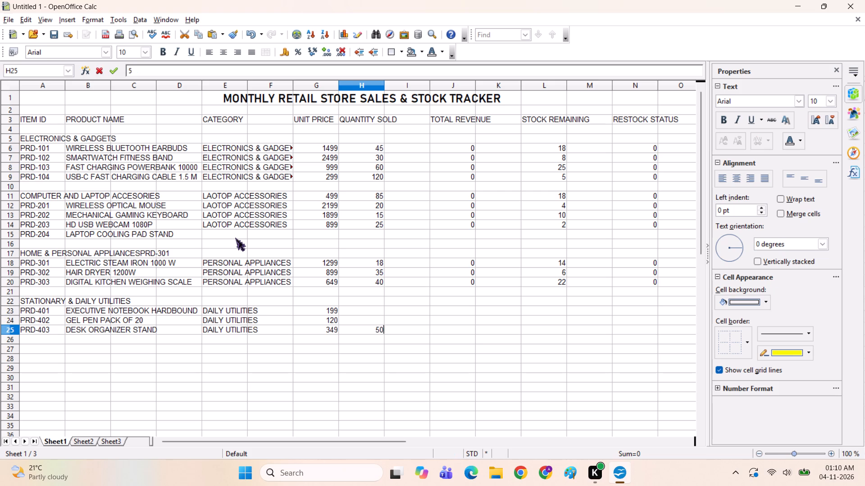
key(Up)
text(200)
key(Up)
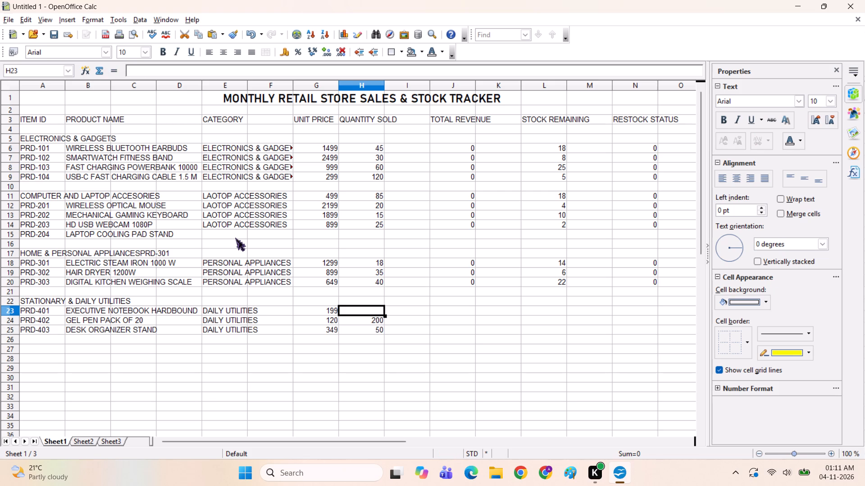
text(150)
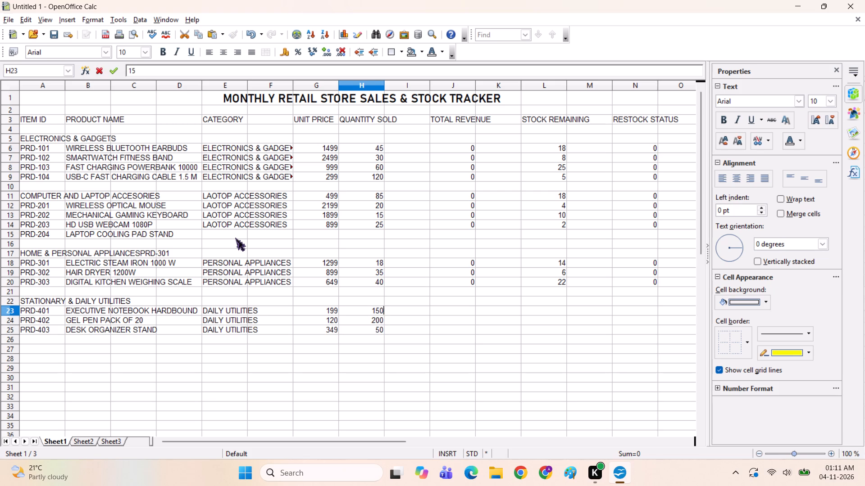
key(Right)
Enter 0 as the total revenue for PRD-401 to PRD-403 in cells J23 to J25.
key(Right)
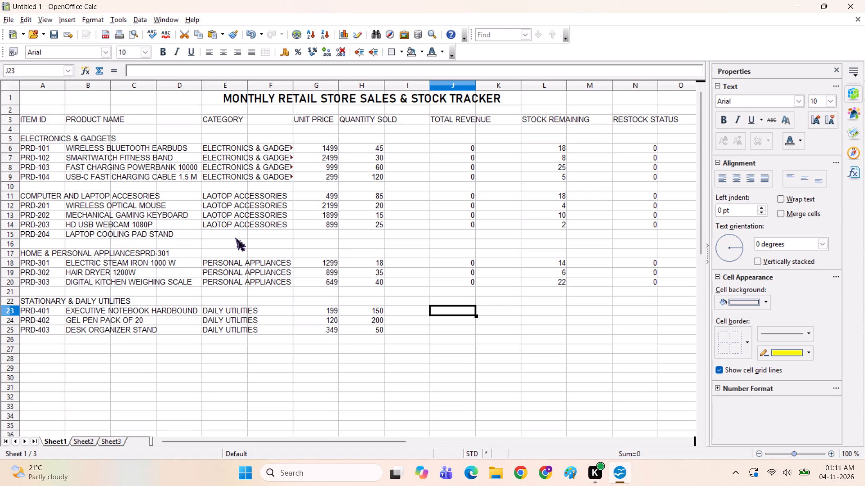
key(0)
key(Down)
key(0)
key(Down)
key(0)
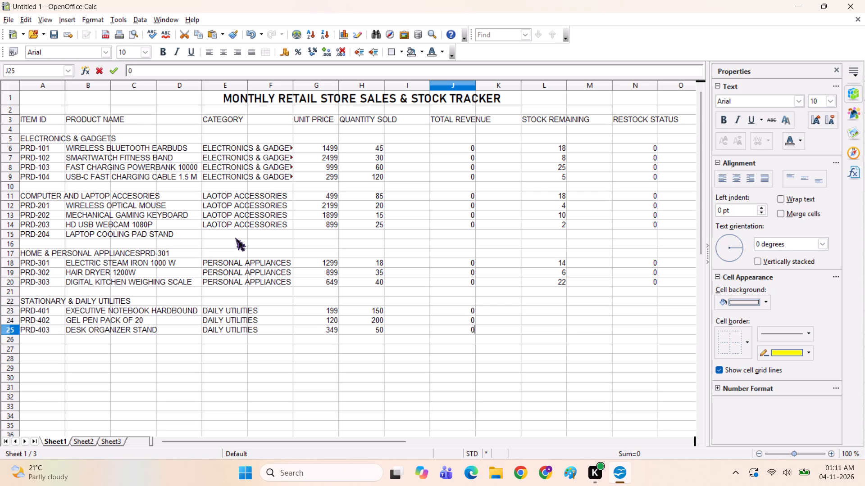
key(Right)
Enter the stock remaining for the Stationary & Daily Utilities items: 9 in L25, 30 in L24 and 45 in L23.
key(Right)
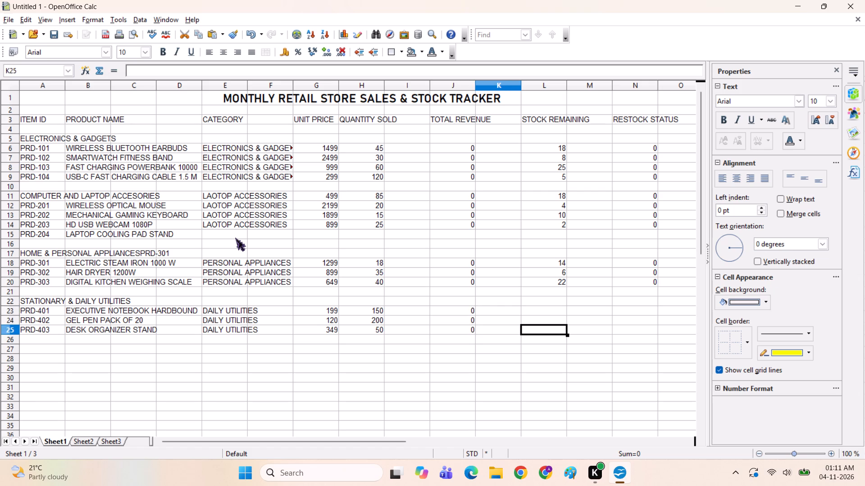
key(9)
key(Up)
text(30)
key(Up)
text(45)
key(Right)
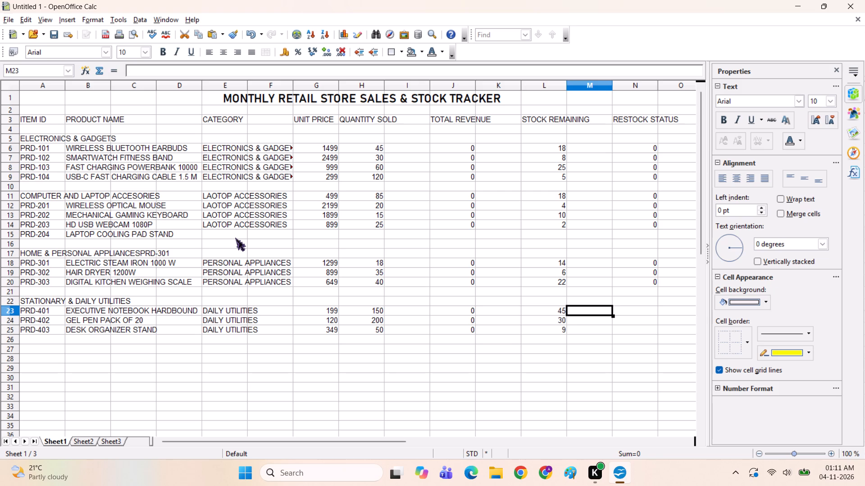
Enter 0 as the restock status for PRD-401 to PRD-403 in cells N23 to N25.
key(Right)
key(0)
key(Down)
key(0)
key(Down)
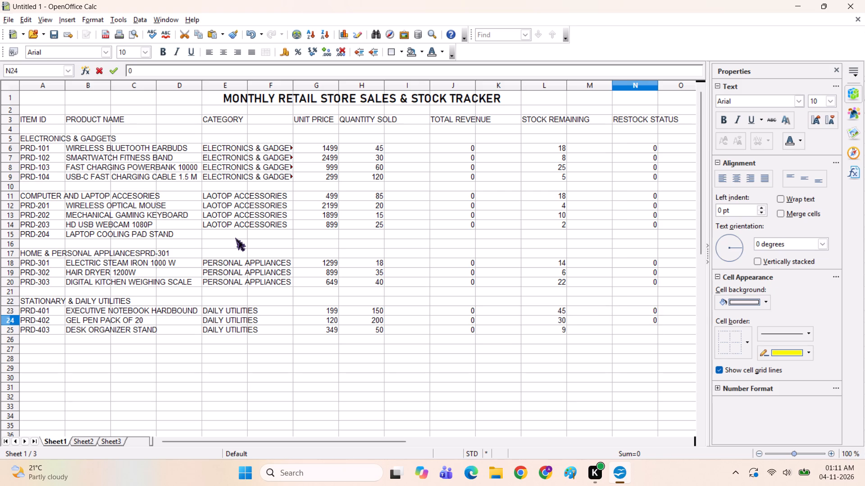
key(0)
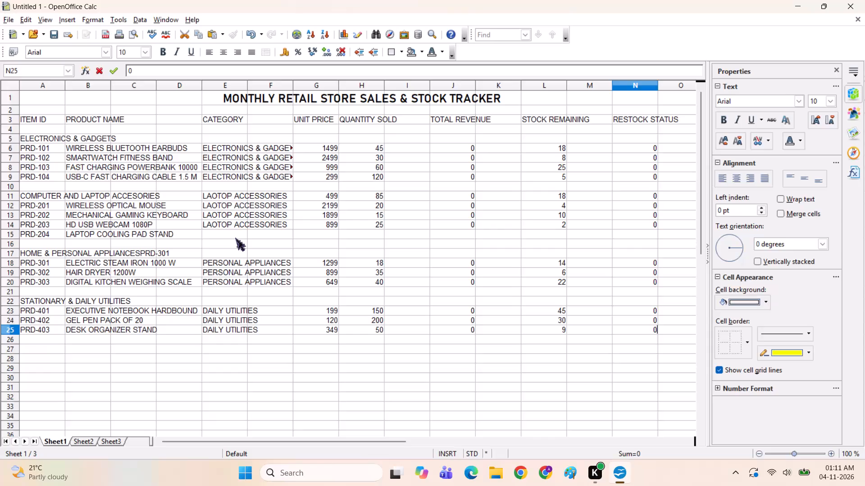
Enter the label GRAND TOTAL in cell C27, below the Stationary & Daily Utilities section.
click(131, 349)
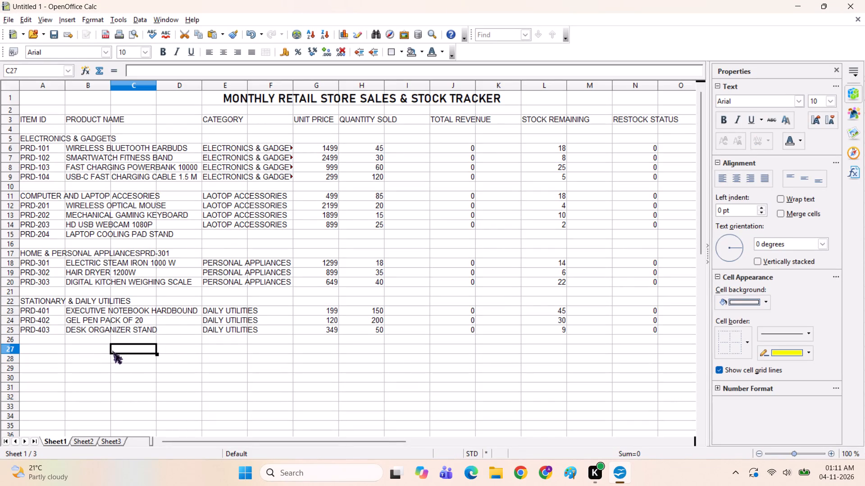
click(101, 349)
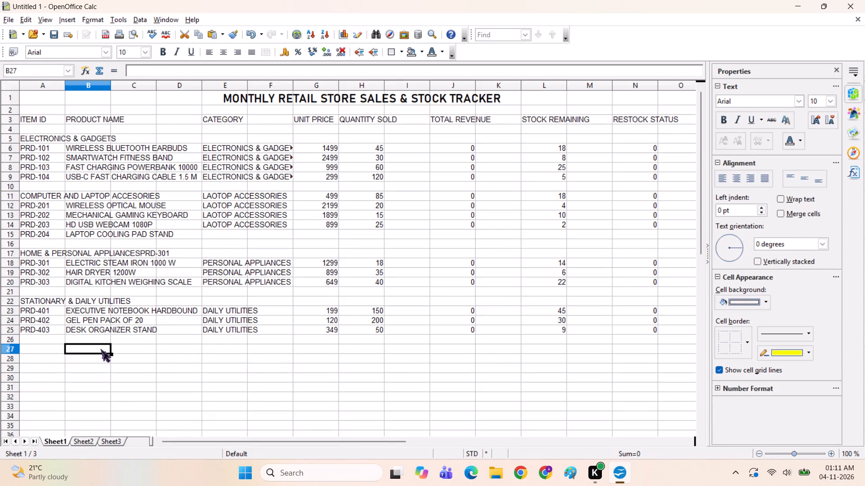
click(124, 350)
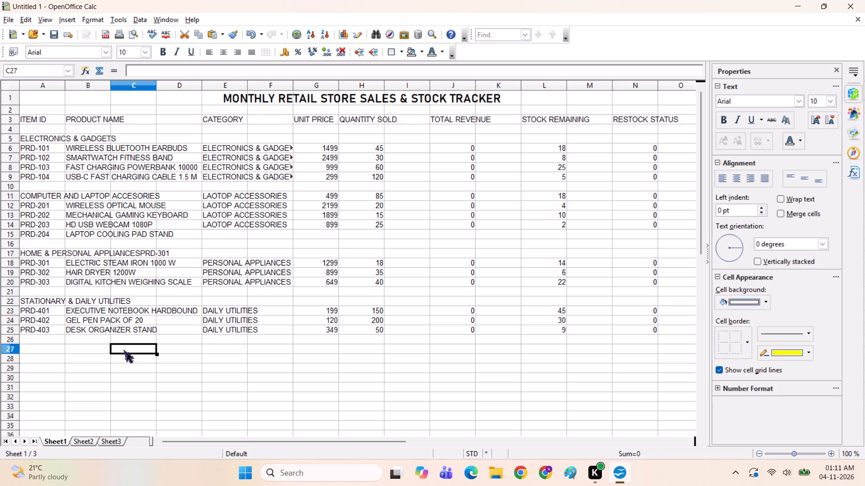
text(GRAND TOTAL)
key(space)
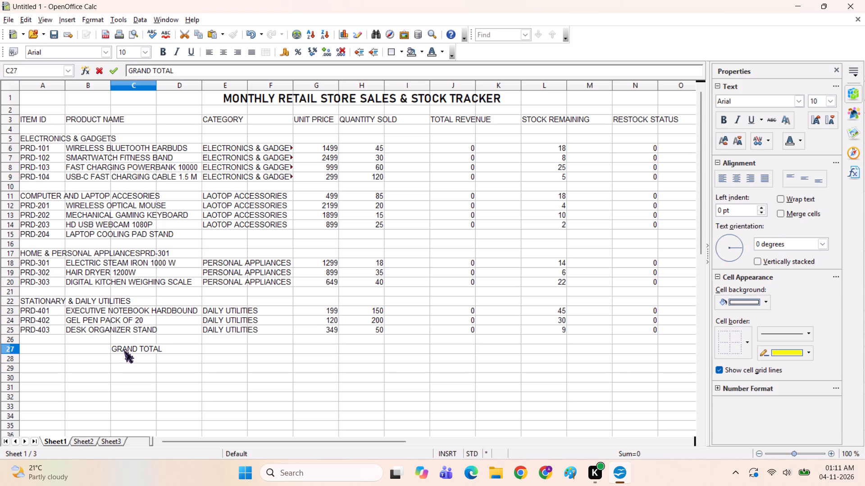
Format the GRAND TOTAL text in cell C27 in Bahnschrift SemiBold at size 16.
key(ctrl+a)
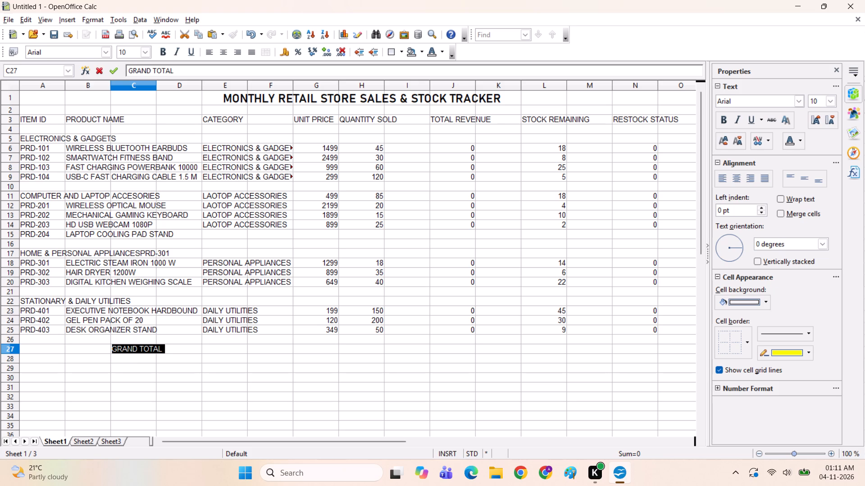
click(107, 52)
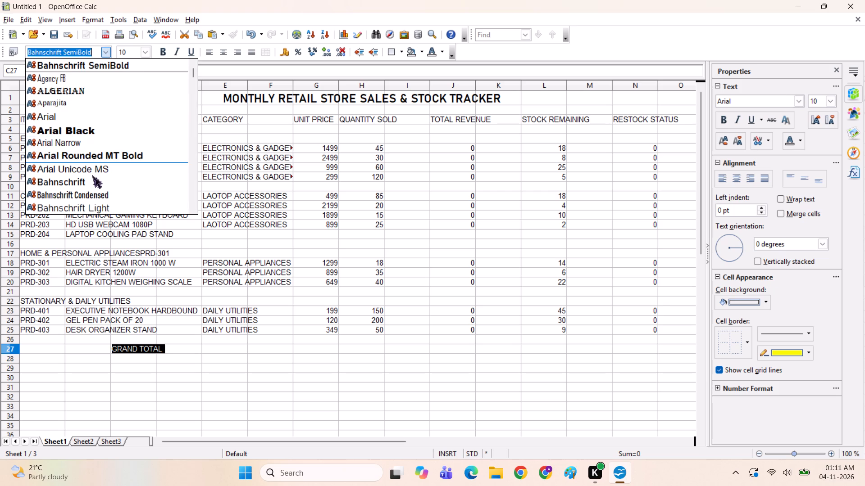
click(90, 180)
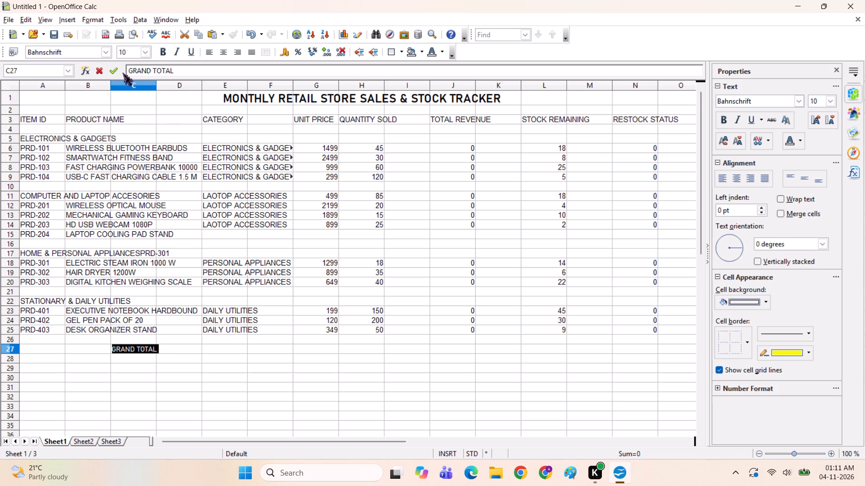
click(147, 52)
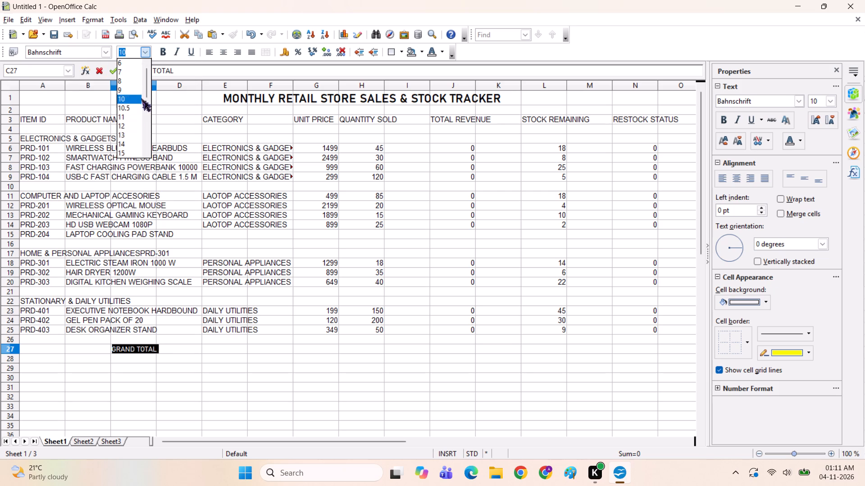
drag(147, 88, 149, 106)
click(130, 110)
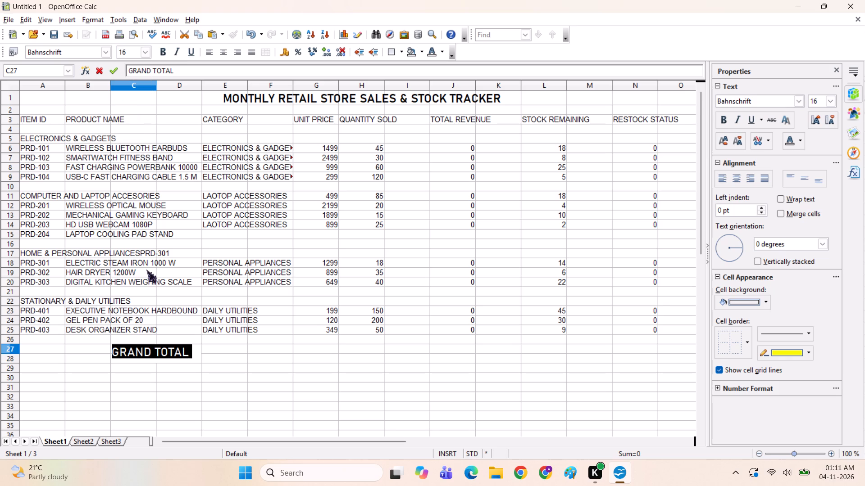
click(106, 53)
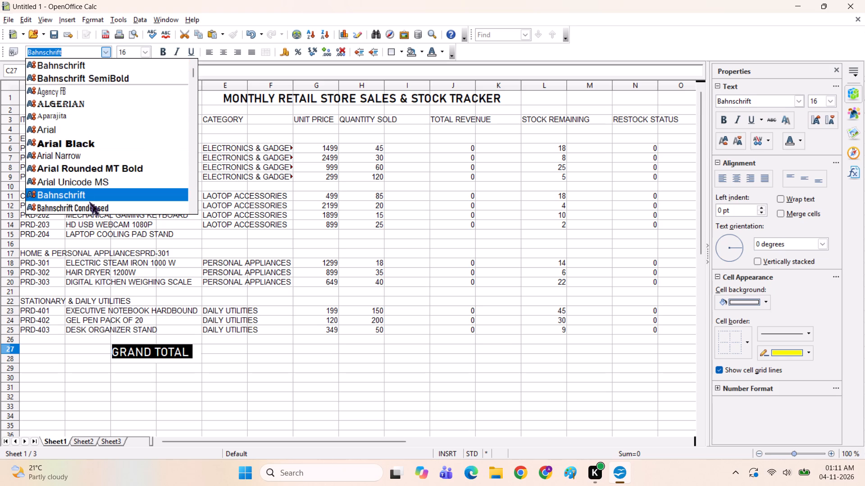
click(90, 202)
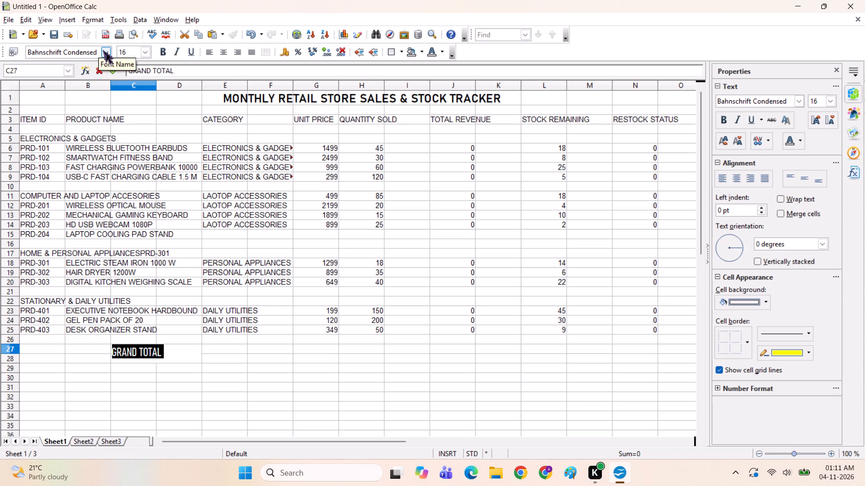
click(103, 50)
click(193, 73)
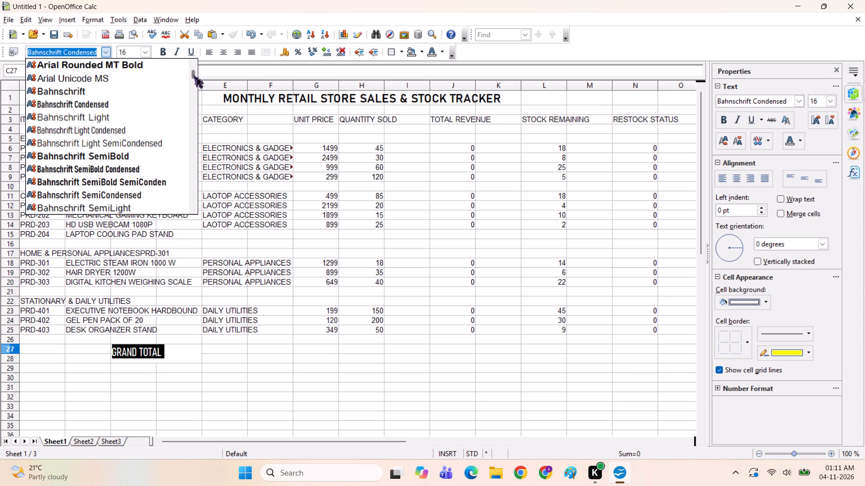
click(123, 157)
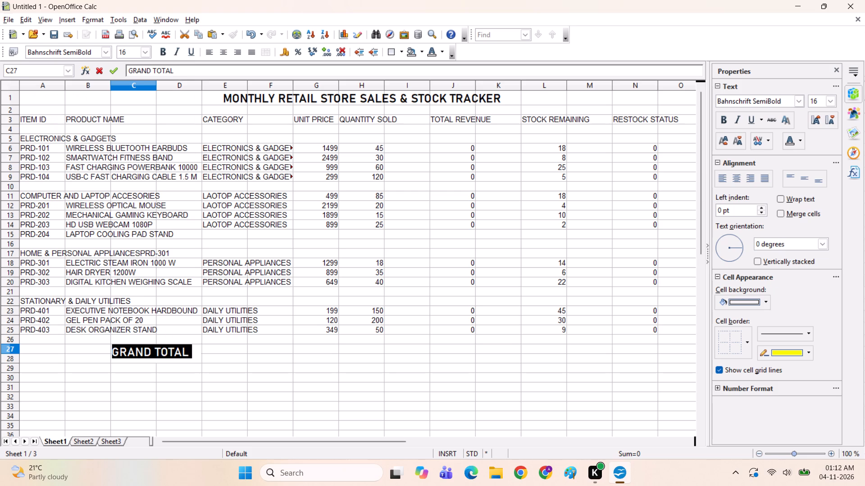
Indent the GRAND TOTAL label in cell C27 by inserting three spaces before the text.
click(113, 349)
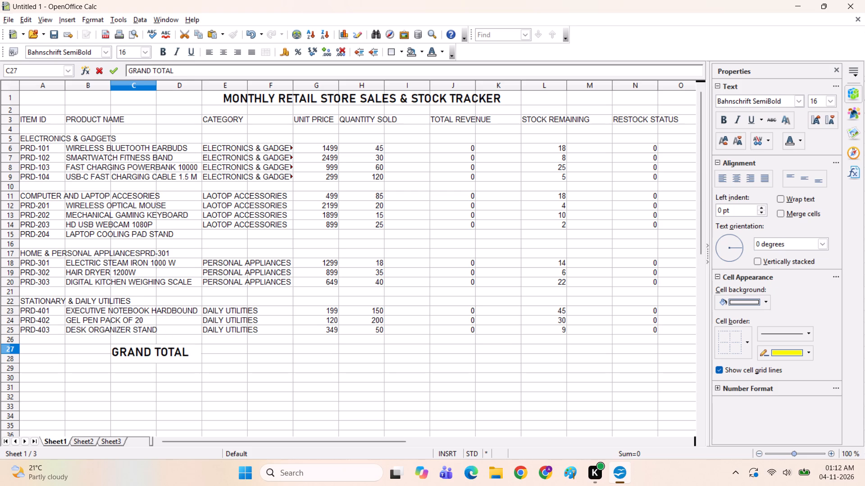
key(space)
key(space)
key(space)
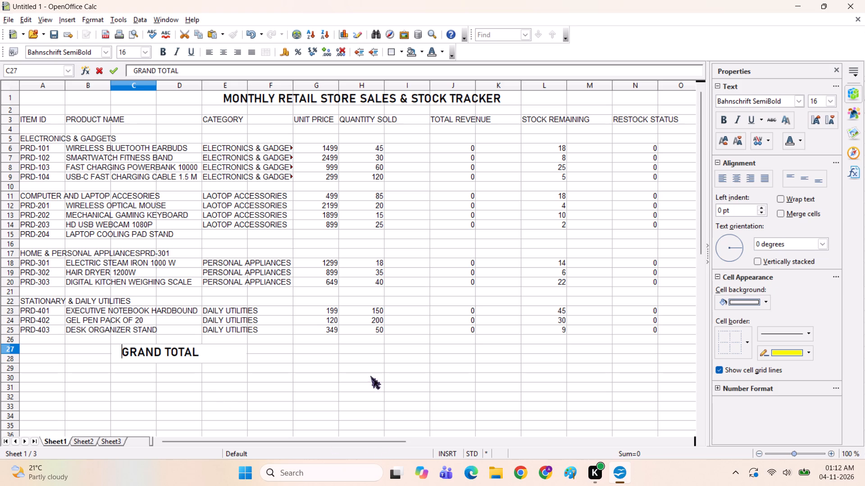
Set the font of cell H27, in the GRAND TOTAL row under QUANTITY SOLD, to Bahnschrift SemiBold.
click(371, 356)
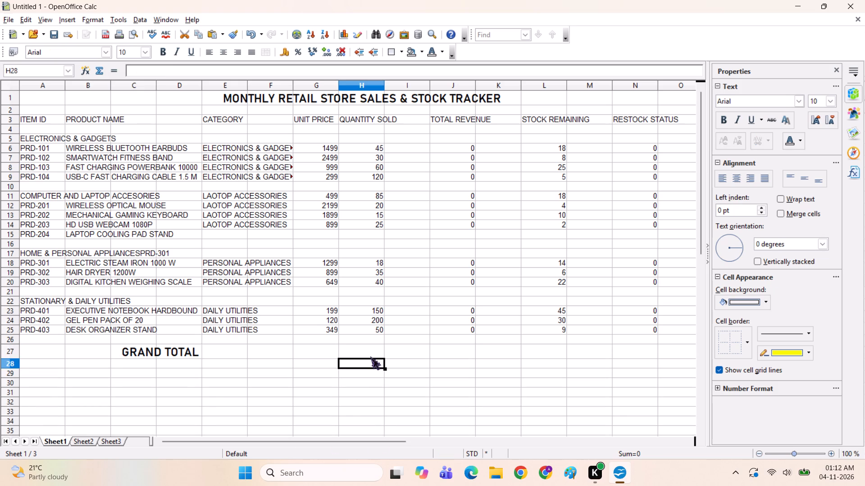
click(369, 352)
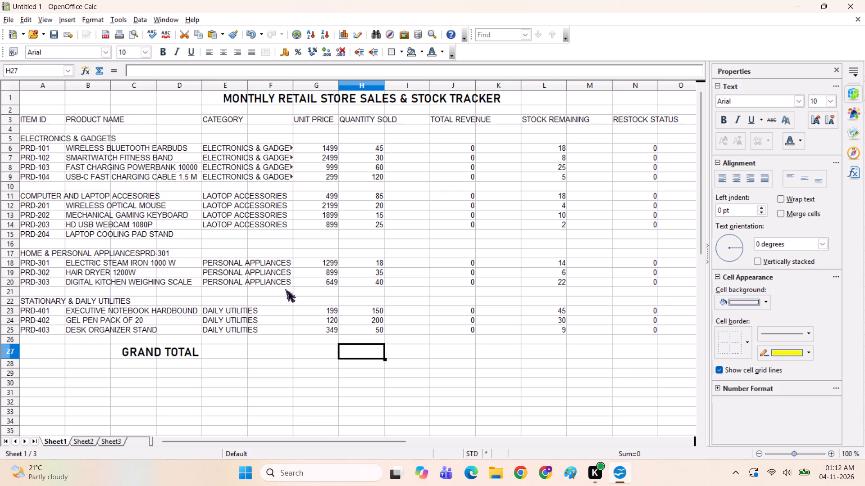
click(109, 54)
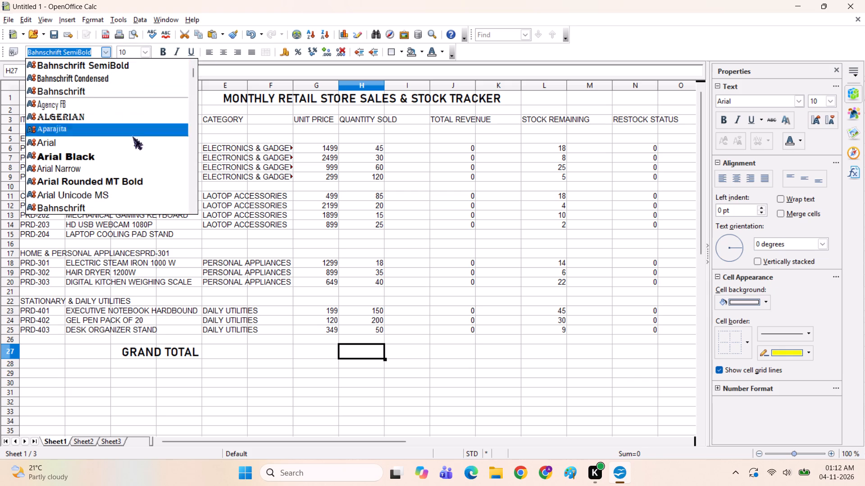
key(Down)
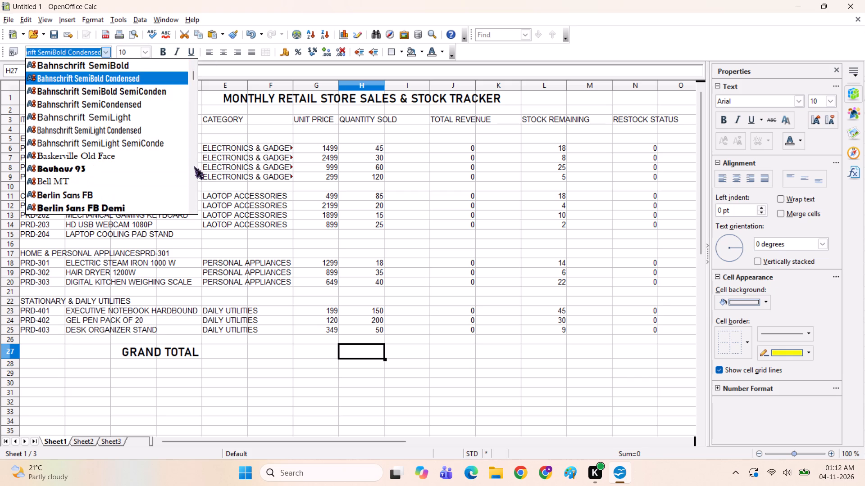
key(Down)
key(Down)
key(Down)
key(Down)
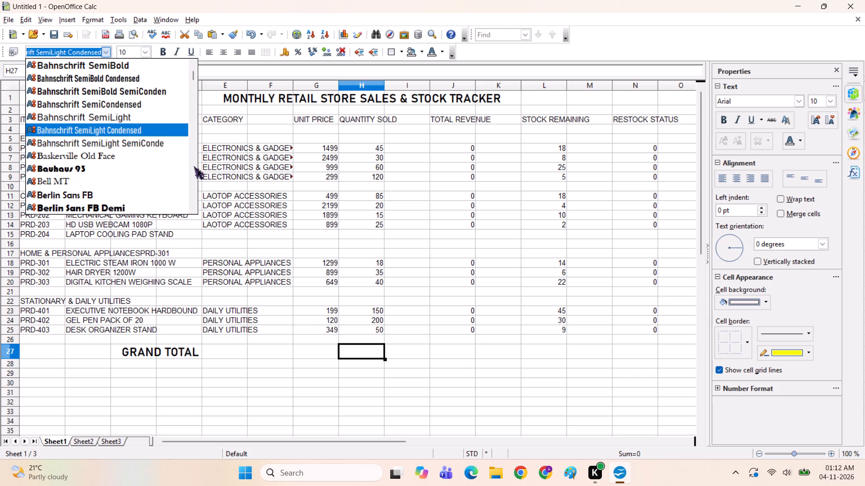
key(Up)
key(Up)
key(Up)
key(Up)
key(Up)
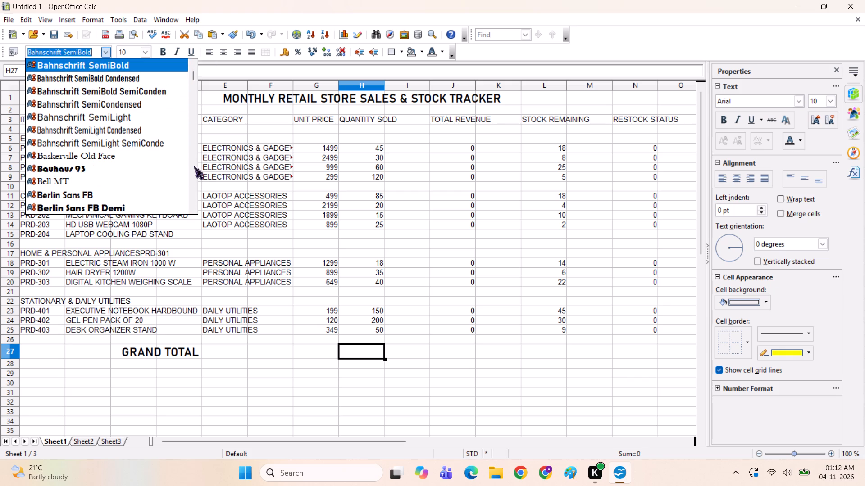
key(Return)
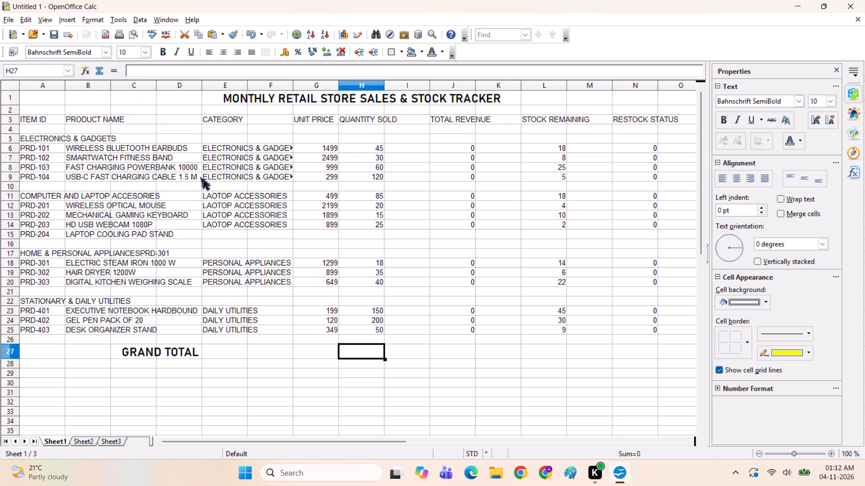
Enter 0 as the quantity sold grand total in cell H27 and set its text size to 16.
key(0)
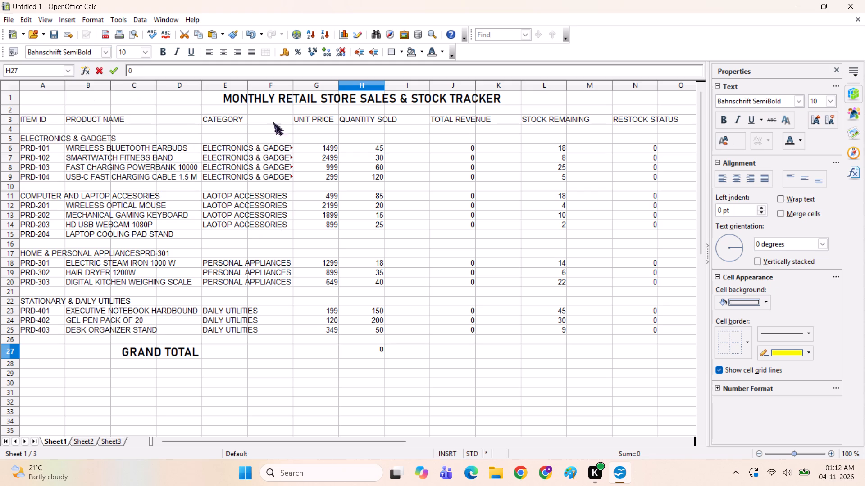
click(146, 53)
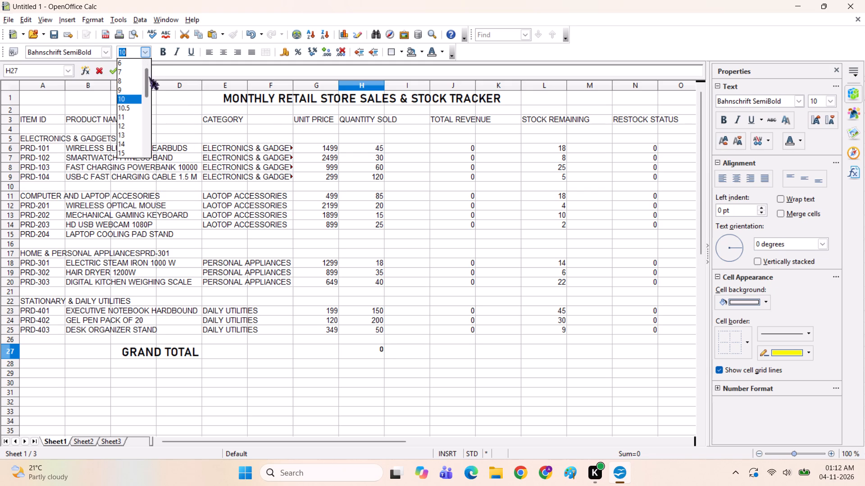
drag(146, 77, 148, 91)
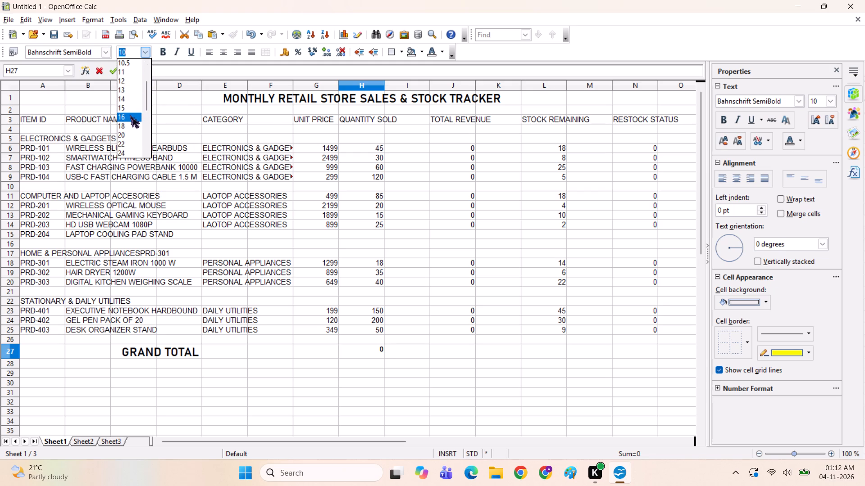
click(130, 115)
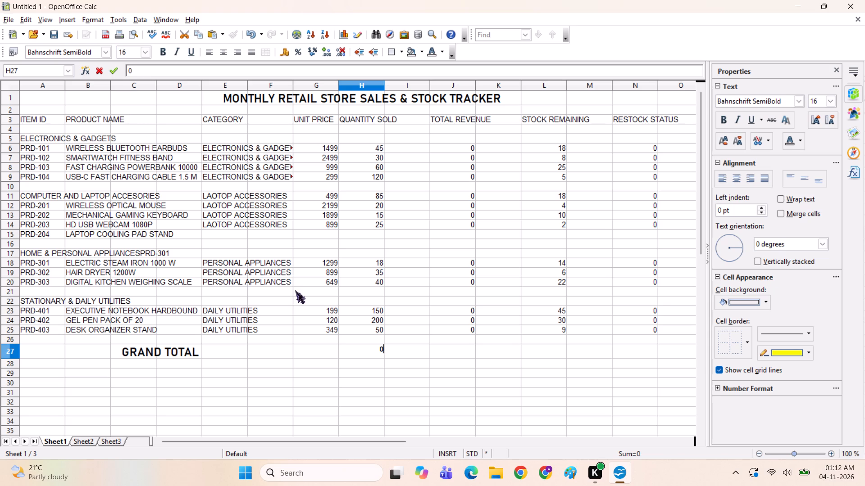
key(ctrl+a)
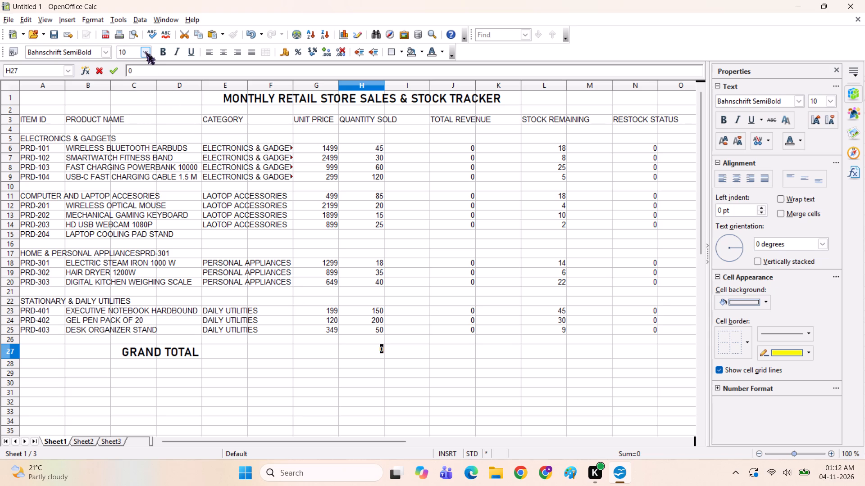
click(146, 51)
drag(148, 90, 148, 101)
click(129, 124)
Enter 0 as the total revenue grand total in cell J27.
click(470, 349)
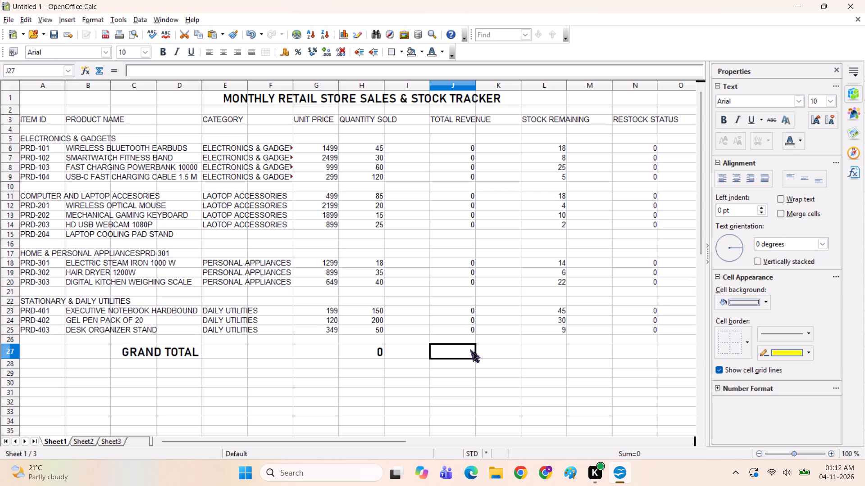
key(0)
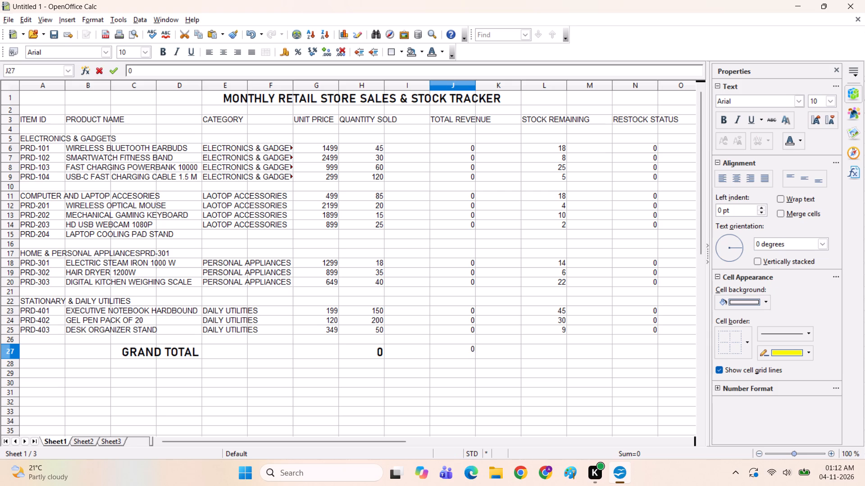
key(ctrl+a)
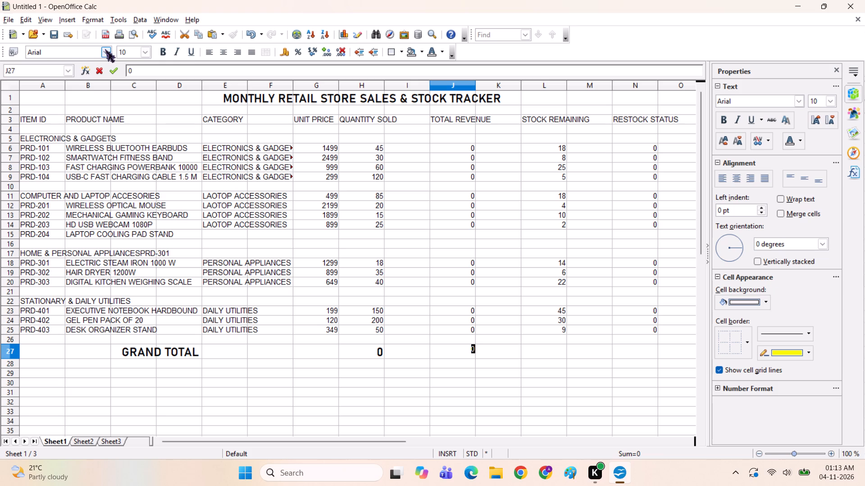
drag(106, 49, 157, 134)
key(Down)
key(Down)
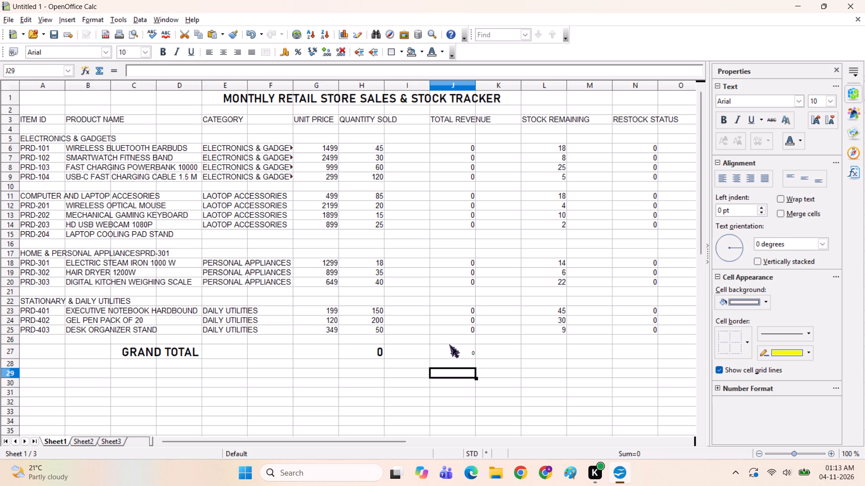
Format the 0 in cell J27 in Bahnschrift SemiBold Condensed at size 16.
click(463, 345)
double_click(468, 350)
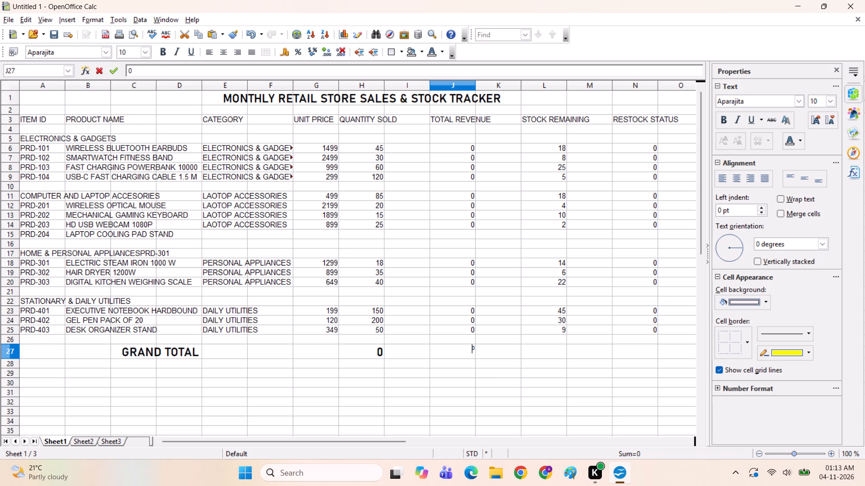
key(ctrl+a)
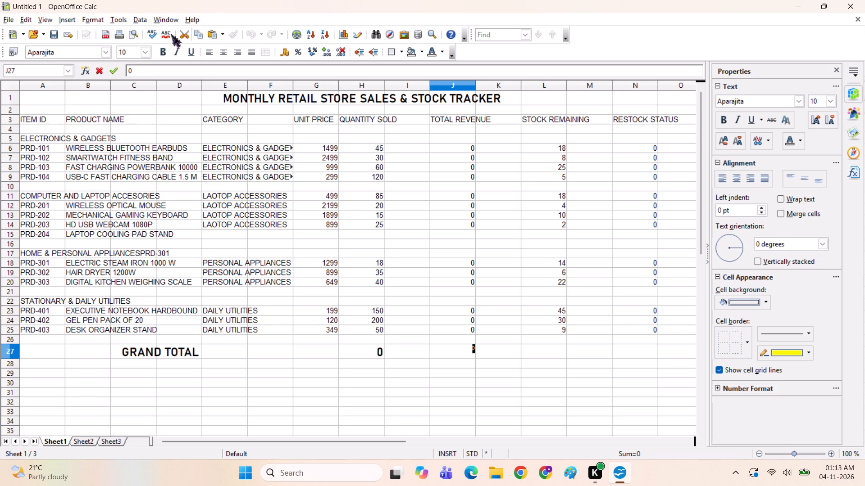
click(109, 54)
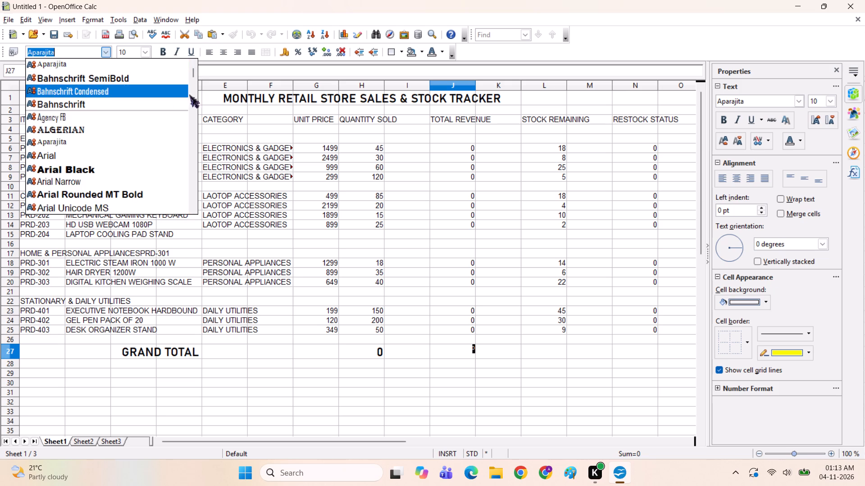
click(194, 72)
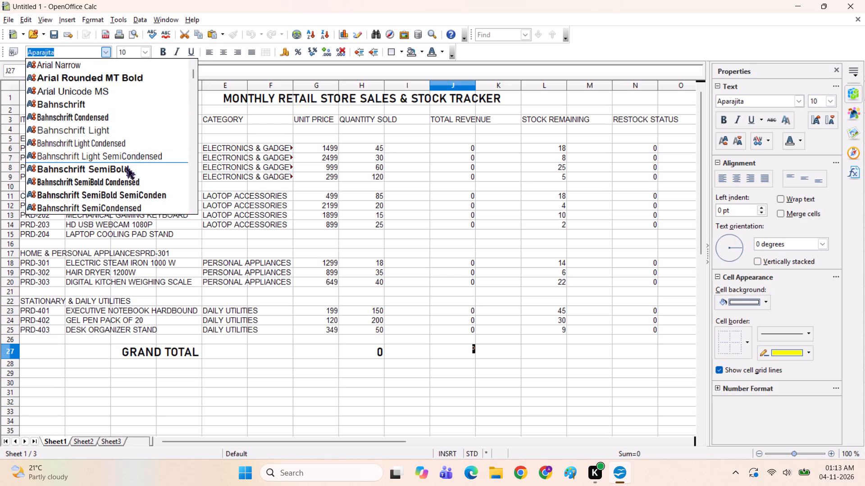
click(124, 174)
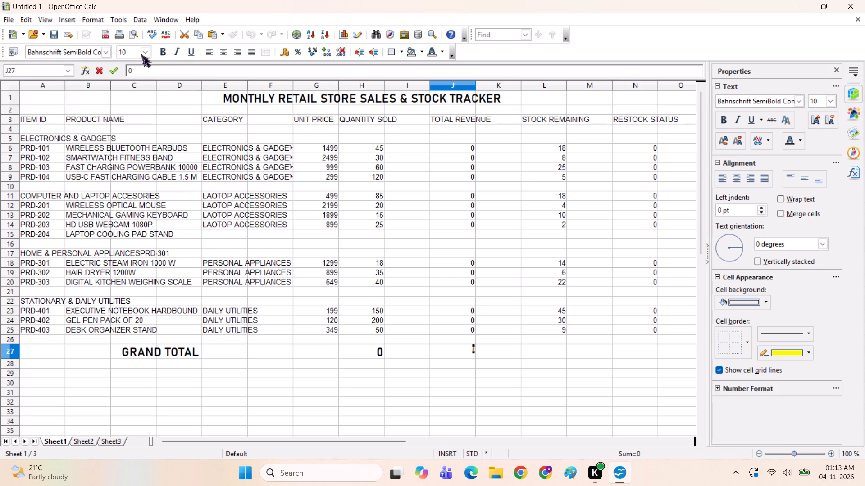
click(148, 53)
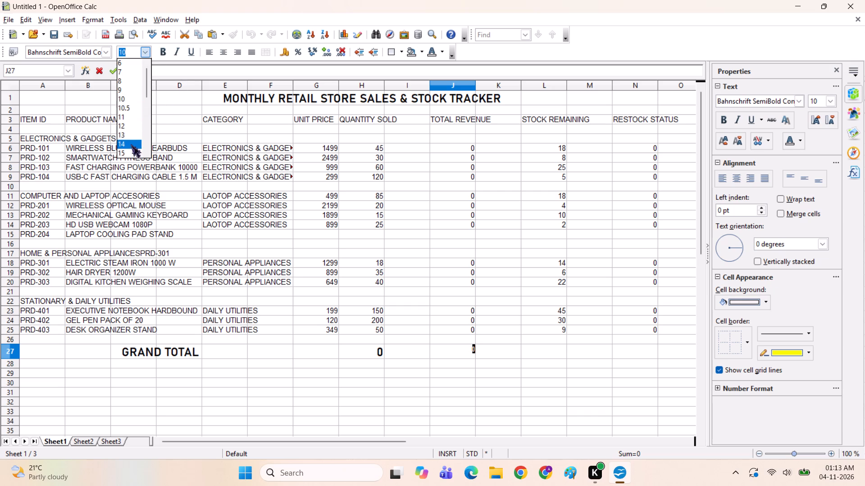
click(130, 149)
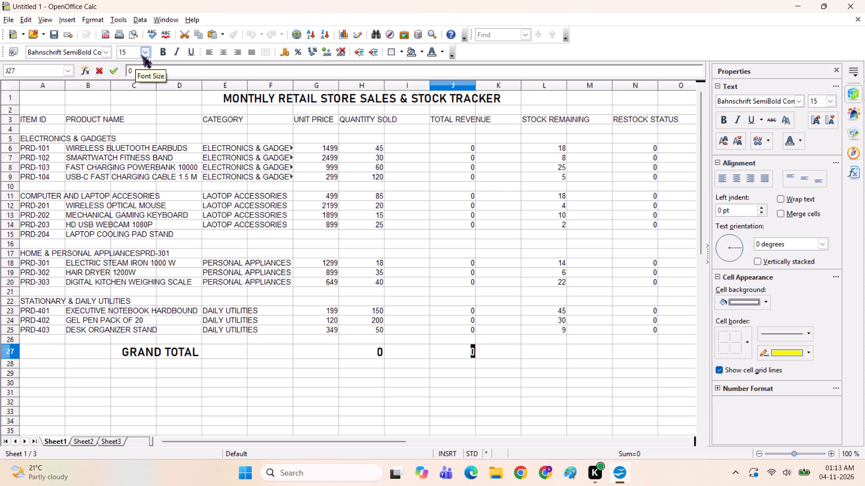
click(145, 54)
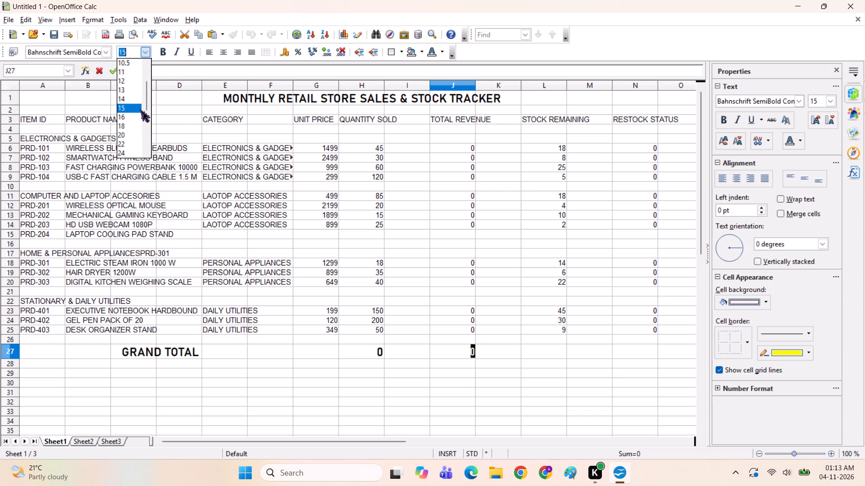
click(137, 116)
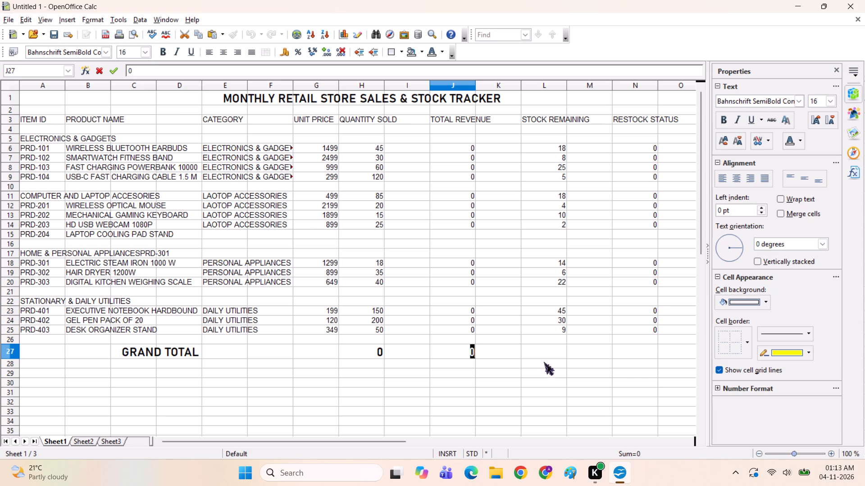
click(553, 352)
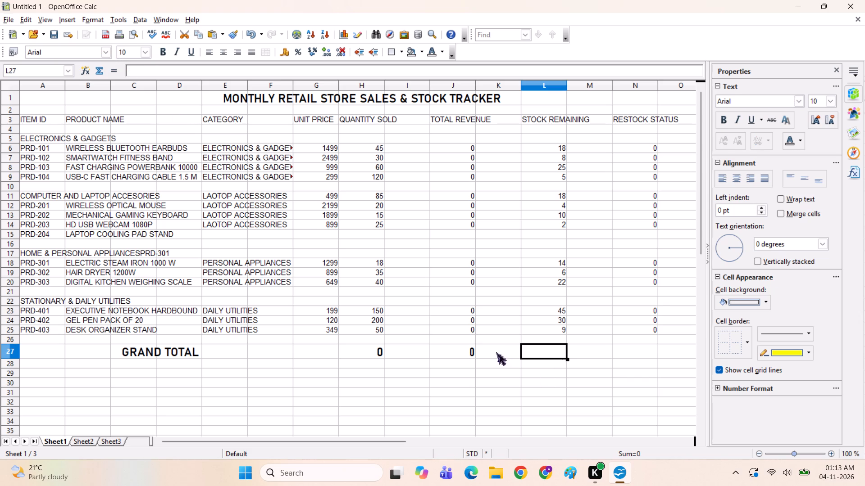
Change the font of the 0 in cell J27 to Bahnschrift SemiBold.
triple_click(470, 348)
click(470, 348)
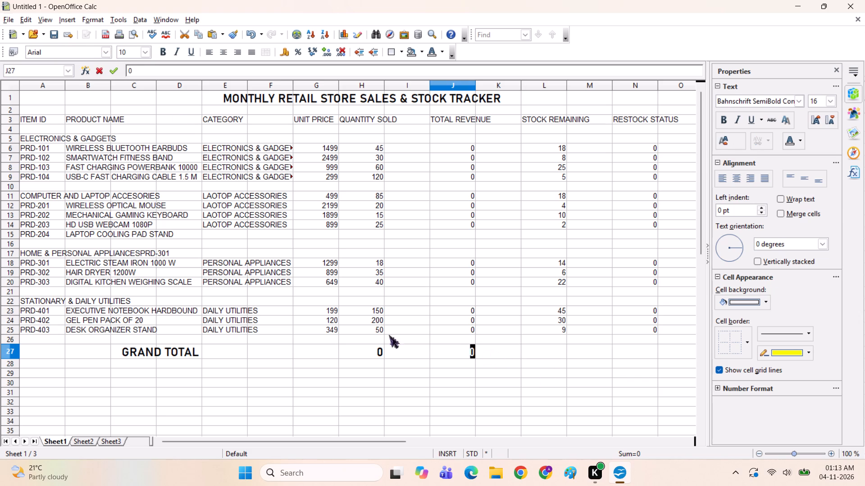
click(105, 54)
click(114, 90)
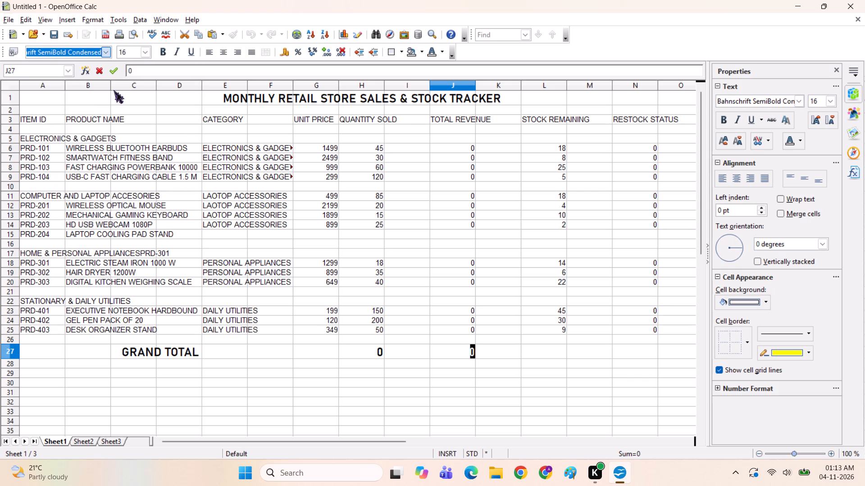
Enter 0 as the stock remaining grand total in cell L27 and format it in Bahnschrift SemiBold at size 15.
click(562, 351)
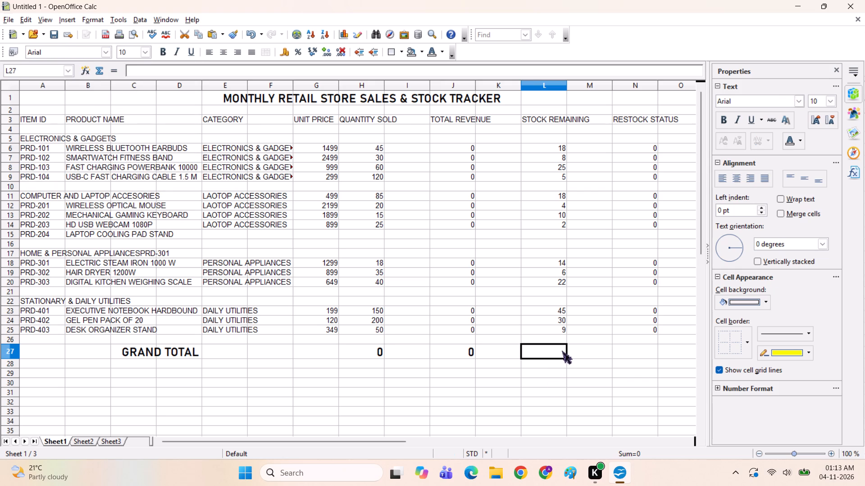
key(0)
key(ctrl+a)
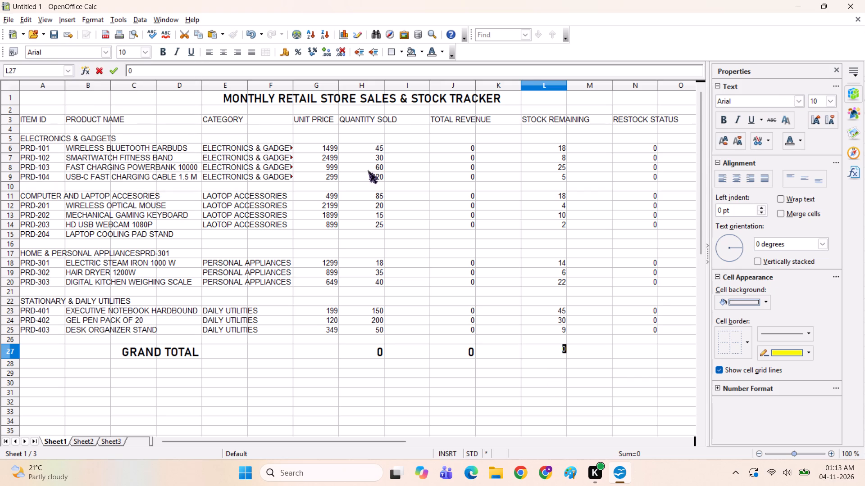
click(105, 52)
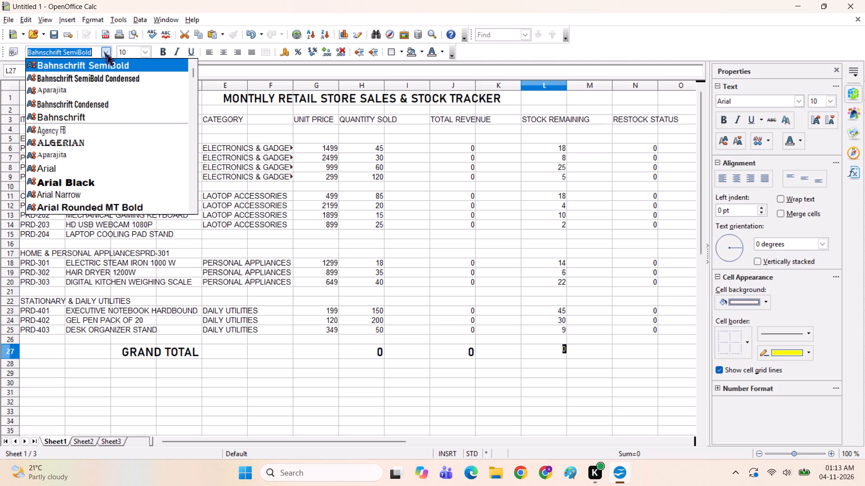
key(Down)
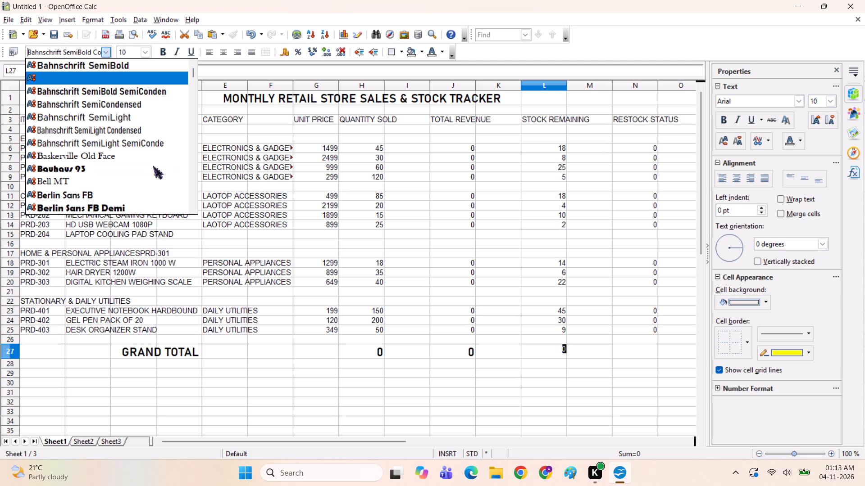
key(Down)
key(Down)
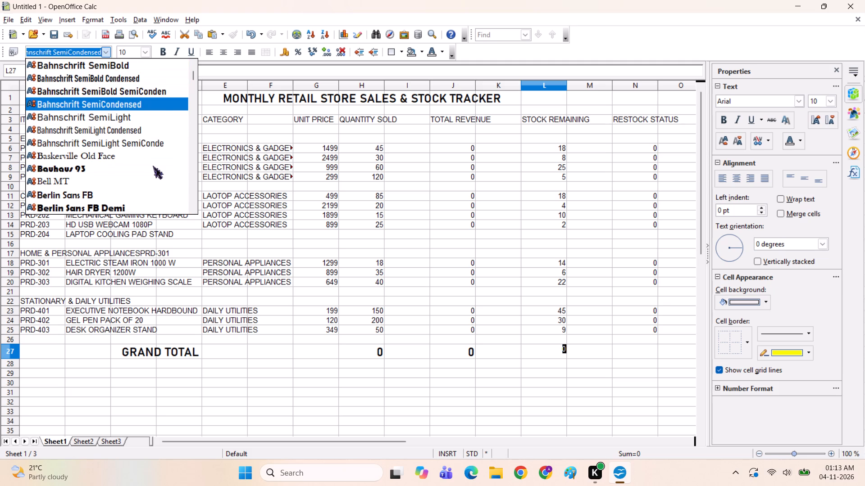
key(Up)
key(Up)
key(Up)
key(Return)
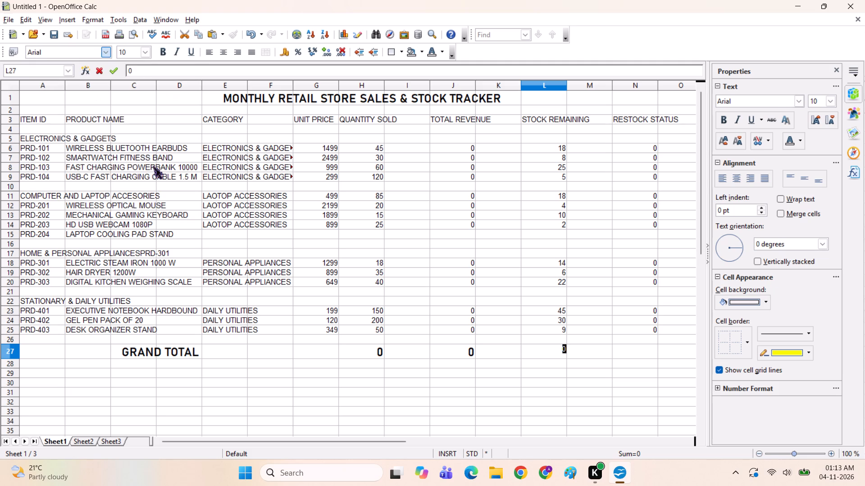
drag(145, 50, 132, 149)
click(132, 149)
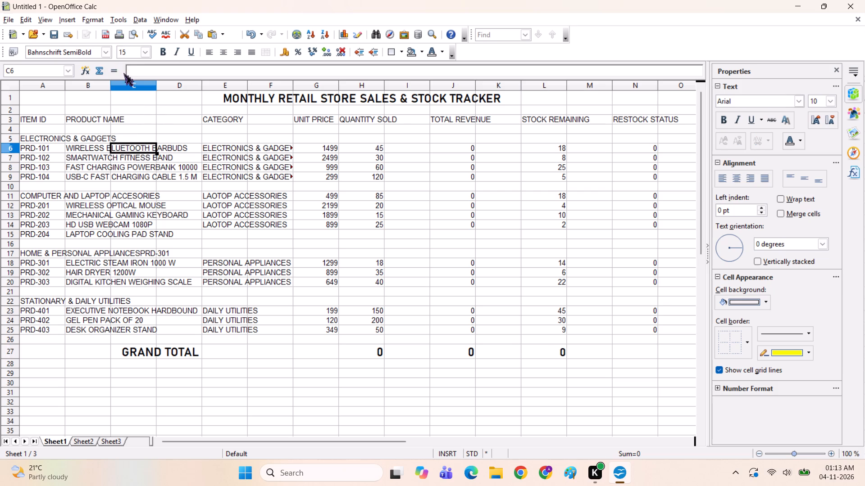
click(561, 354)
double_click(561, 354)
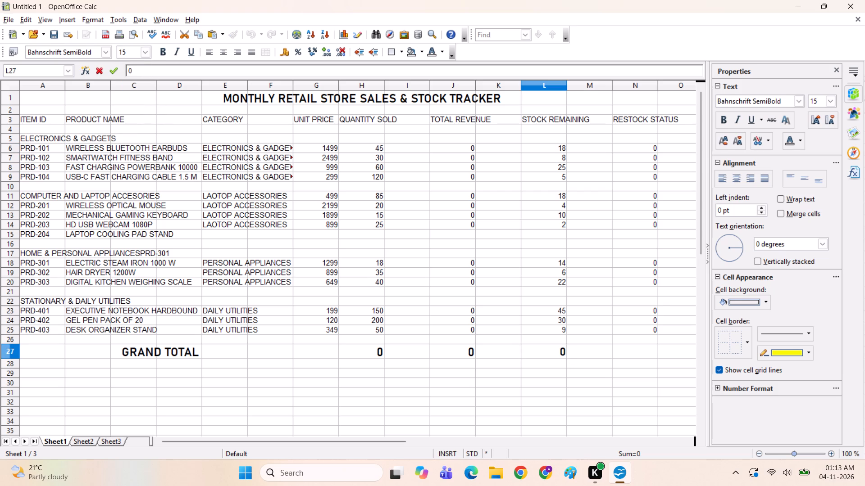
key(ctrl+a)
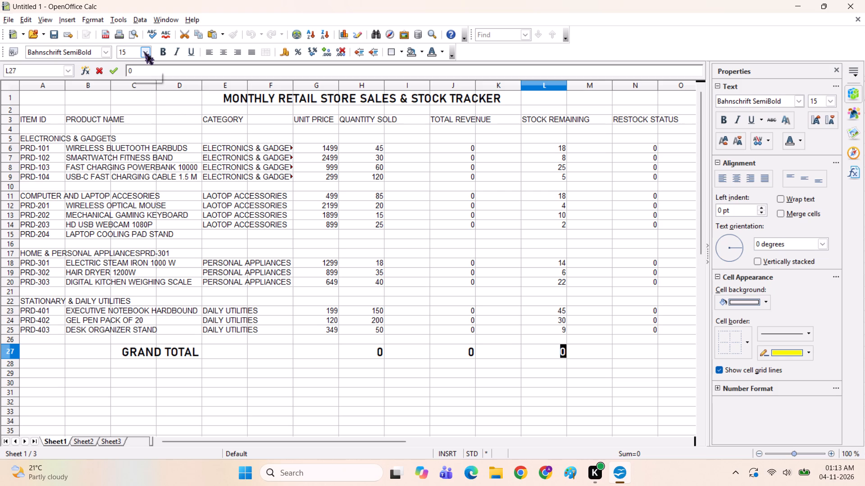
click(144, 51)
click(132, 116)
click(523, 404)
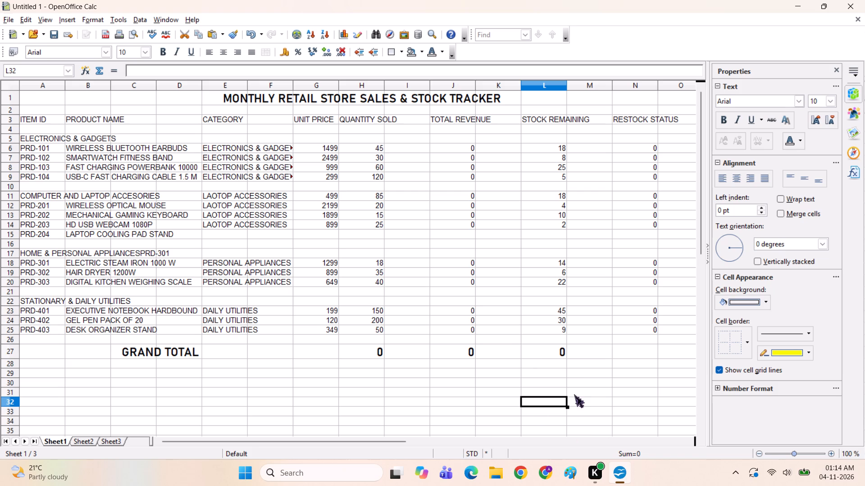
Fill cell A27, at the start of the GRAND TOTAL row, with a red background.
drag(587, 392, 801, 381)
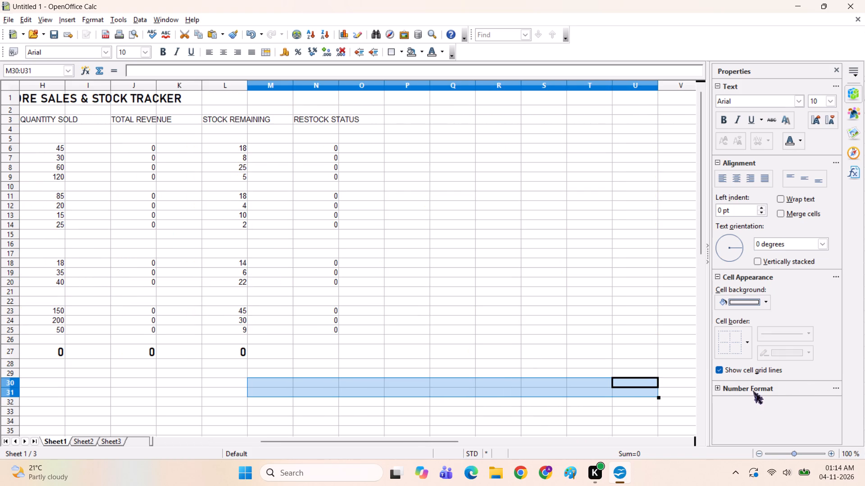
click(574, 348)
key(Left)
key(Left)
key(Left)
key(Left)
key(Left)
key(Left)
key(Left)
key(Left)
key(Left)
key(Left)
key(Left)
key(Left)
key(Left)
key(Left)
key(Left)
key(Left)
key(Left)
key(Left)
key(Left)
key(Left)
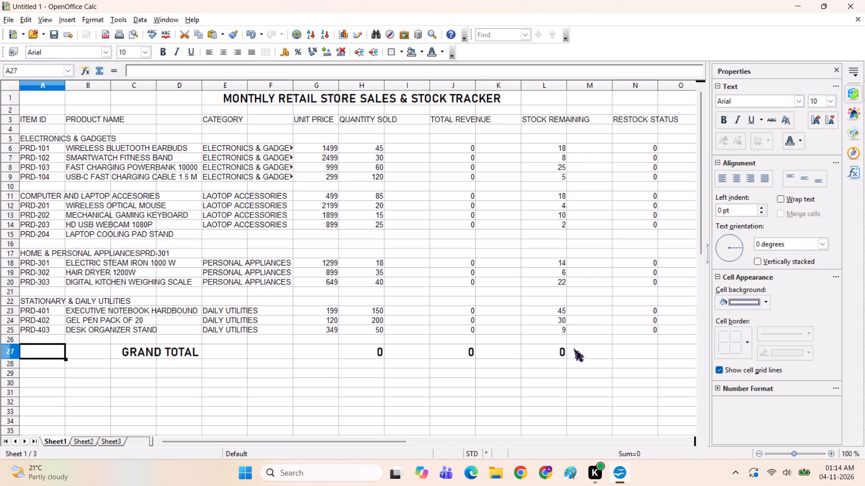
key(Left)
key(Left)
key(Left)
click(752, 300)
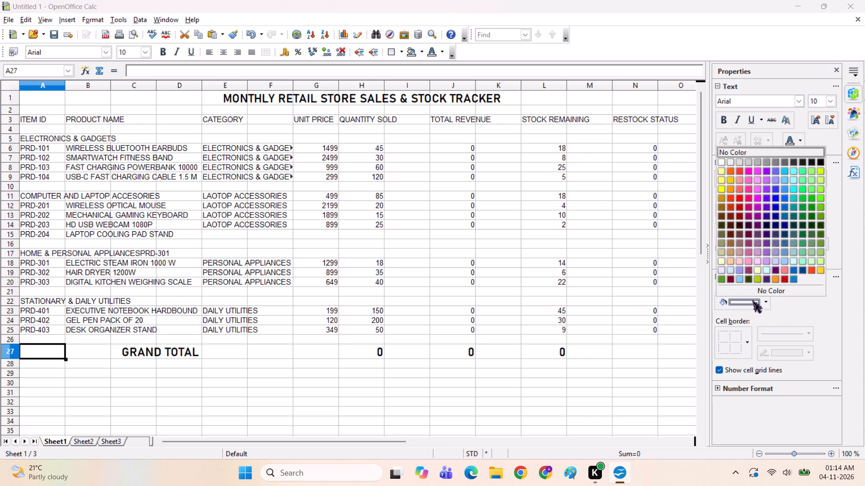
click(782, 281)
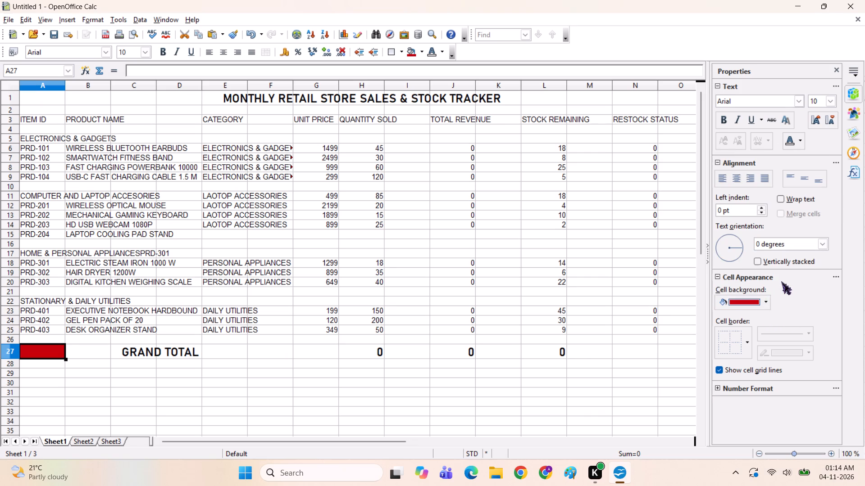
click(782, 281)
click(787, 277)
Change the background of cell A27 to white.
click(753, 306)
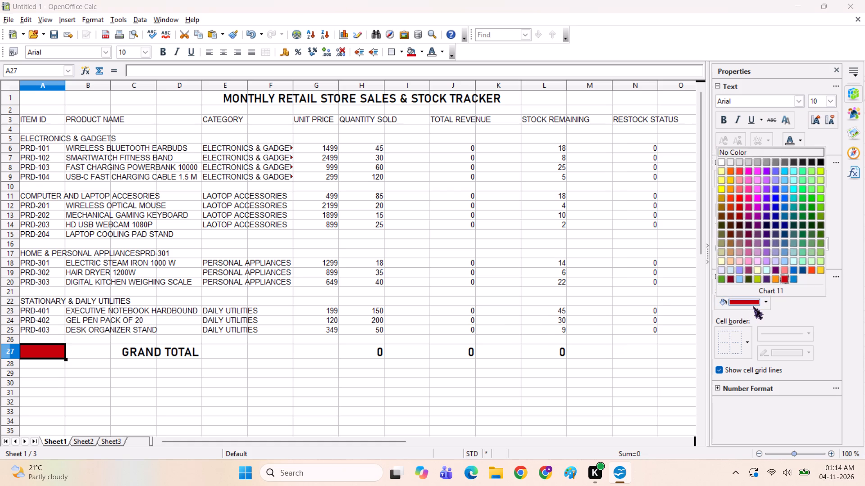
click(719, 162)
click(532, 372)
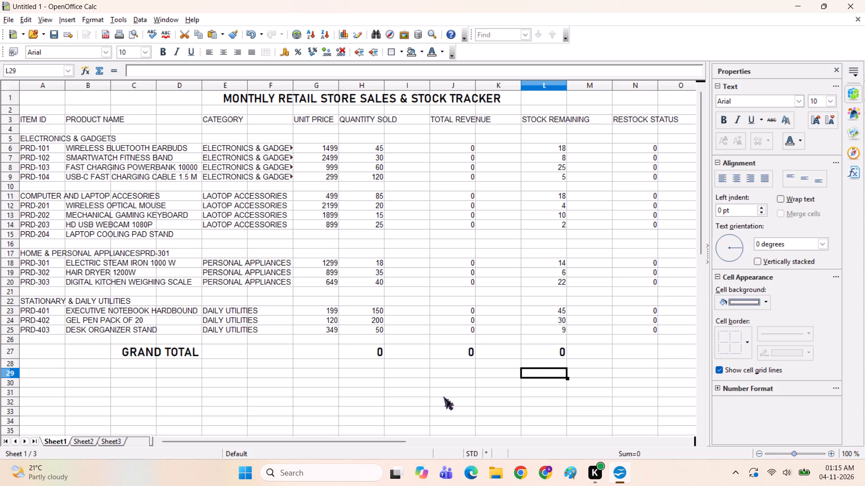
click(345, 385)
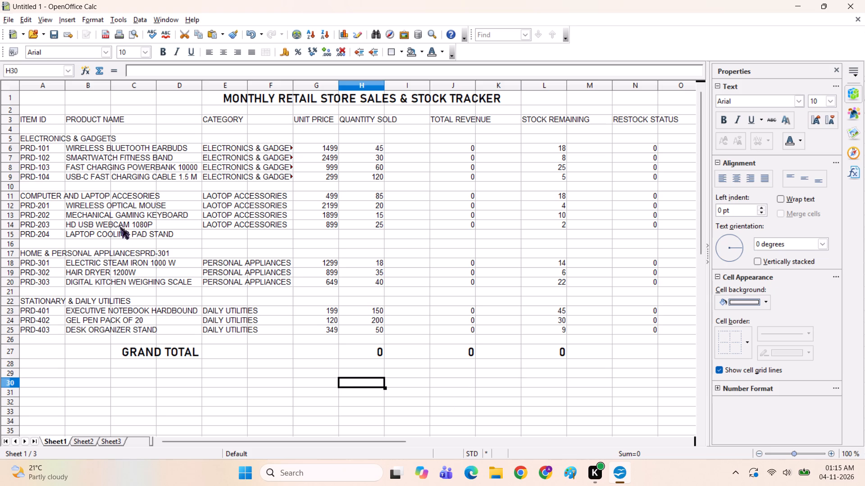
Fill the column header row from A3 to O3 with a black background.
drag(20, 117, 74, 111)
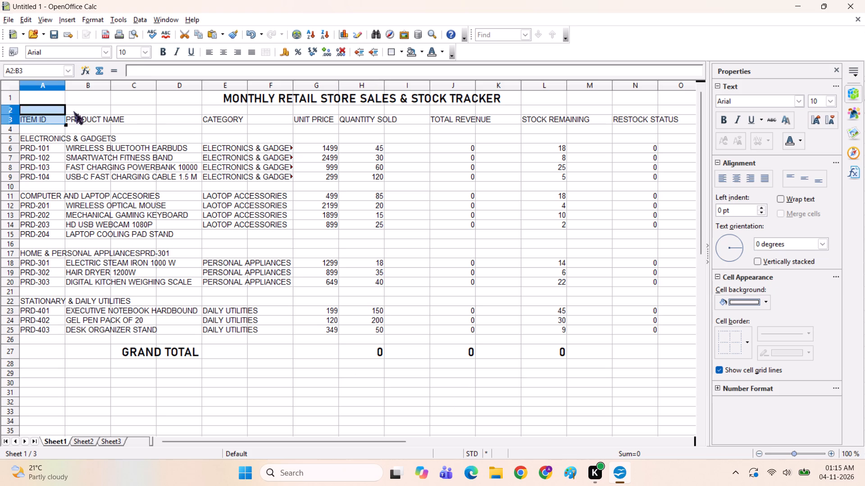
drag(74, 111, 282, 117)
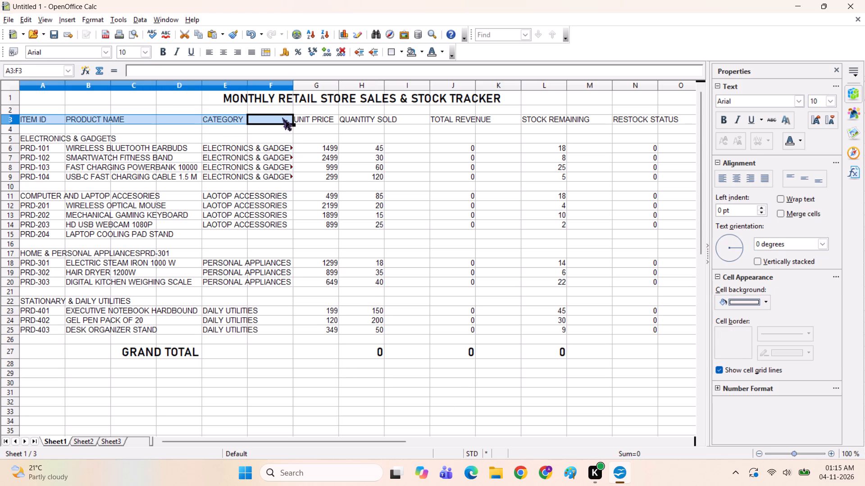
drag(282, 117, 435, 117)
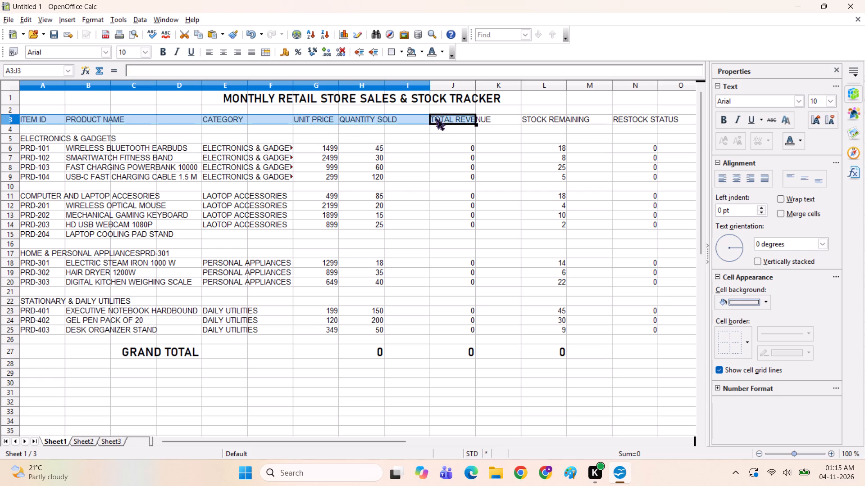
drag(435, 117, 586, 117)
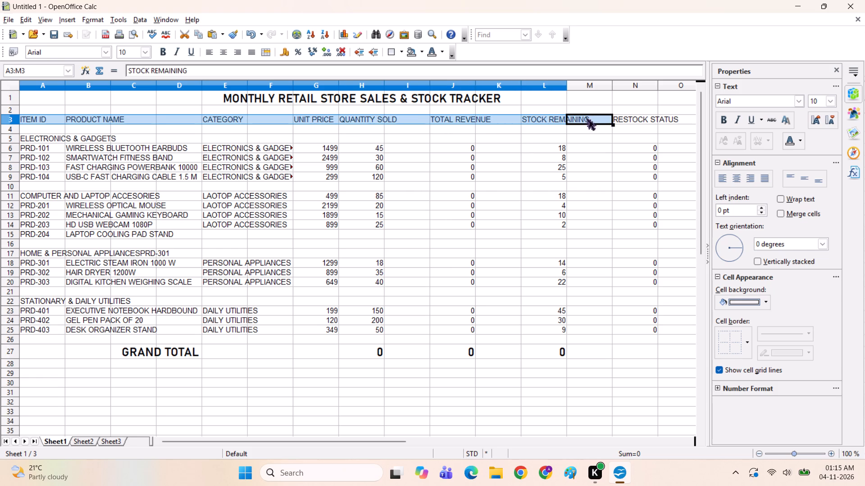
drag(586, 117, 661, 117)
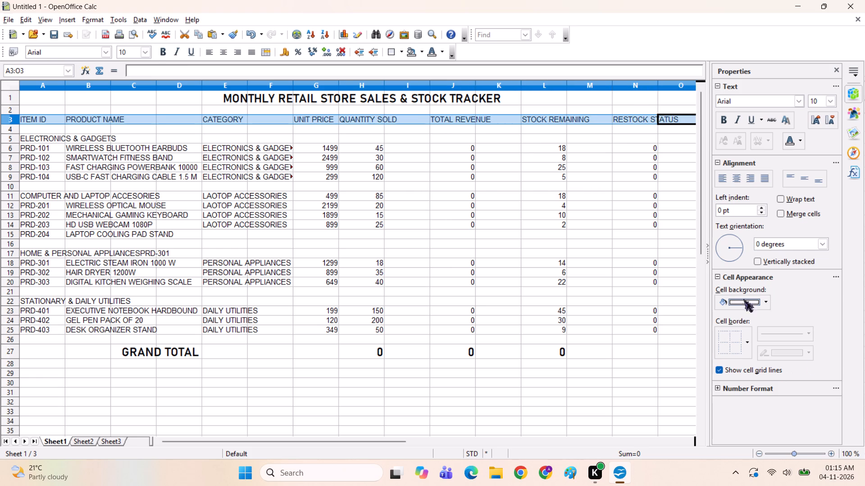
click(753, 300)
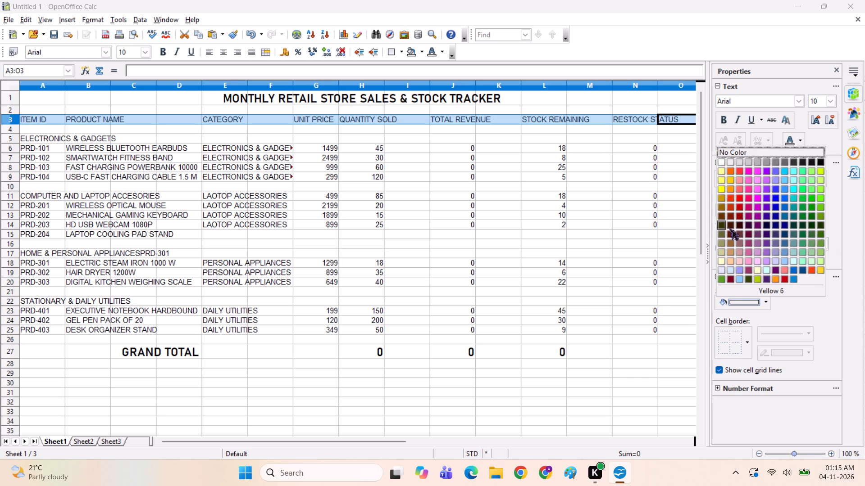
click(820, 162)
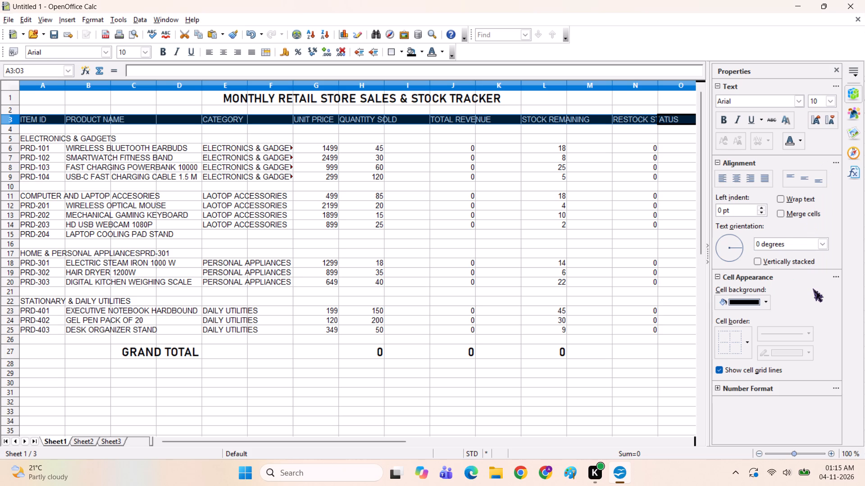
click(683, 391)
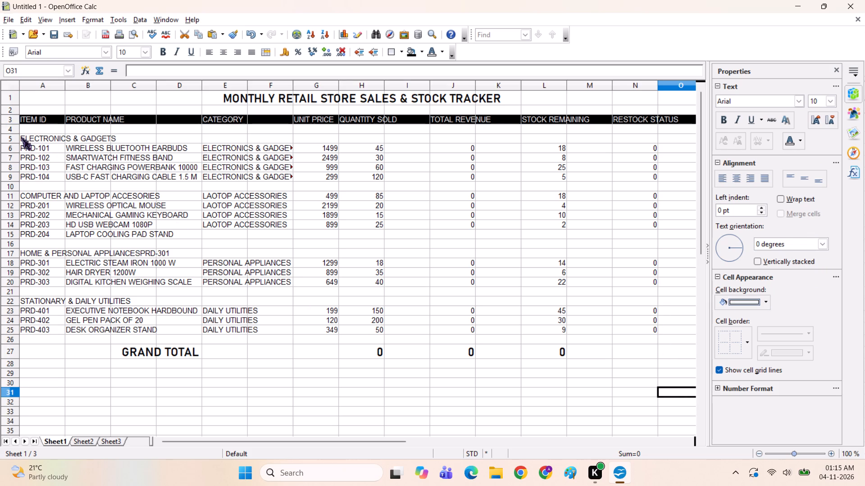
Fill the ELECTRONICS & GADGETS section heading from A5 to C5 with a black background.
drag(20, 136, 104, 138)
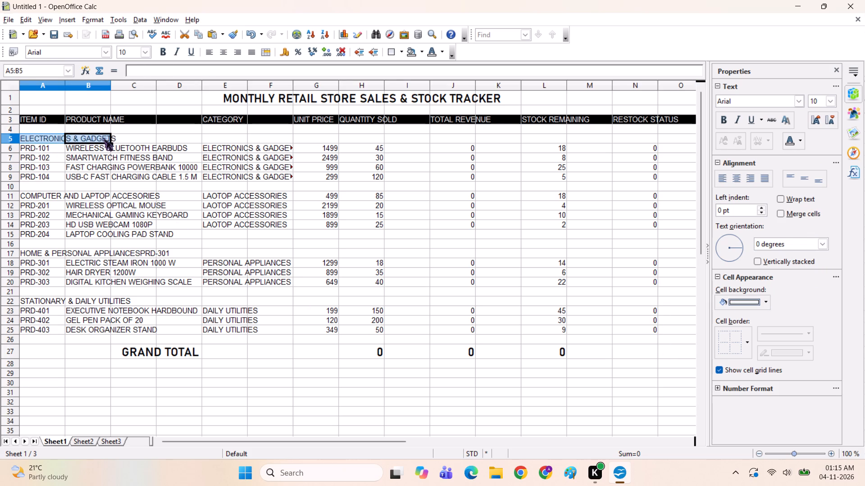
drag(104, 138, 114, 137)
click(53, 130)
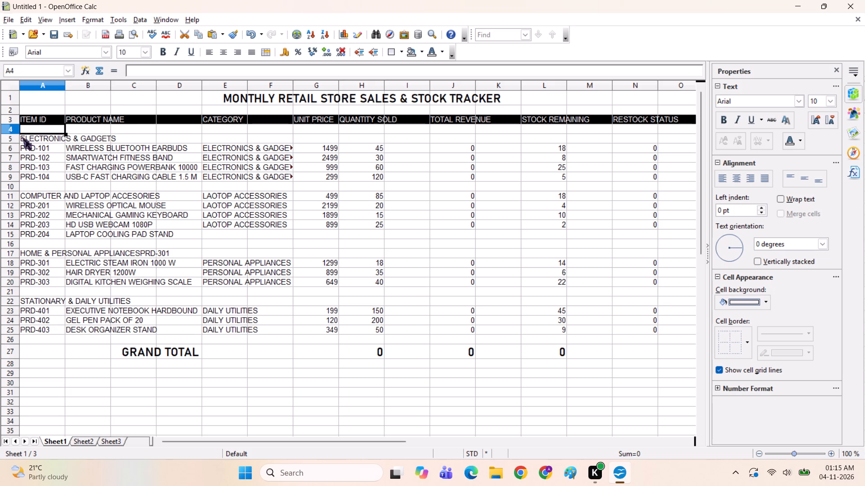
drag(23, 137, 85, 136)
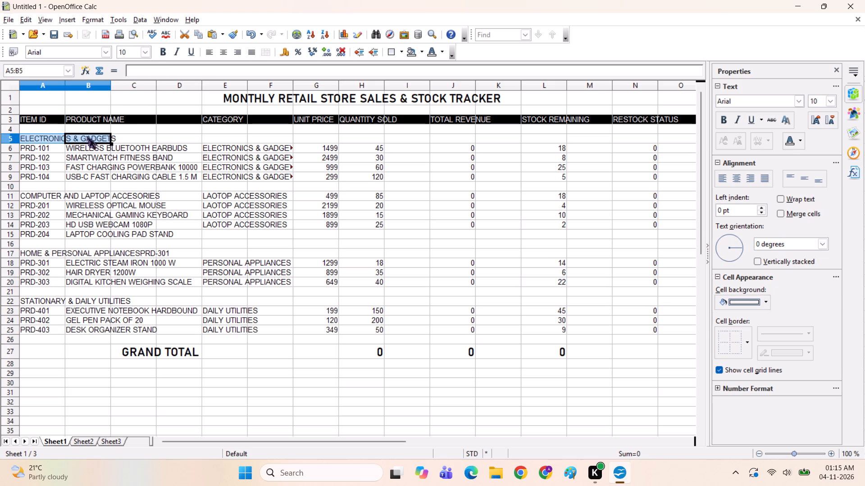
drag(95, 140, 117, 139)
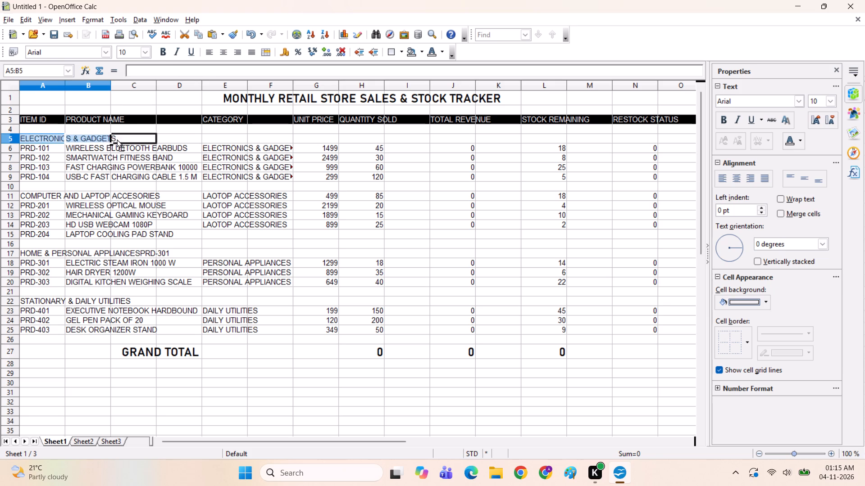
drag(117, 139, 121, 138)
drag(115, 138, 87, 141)
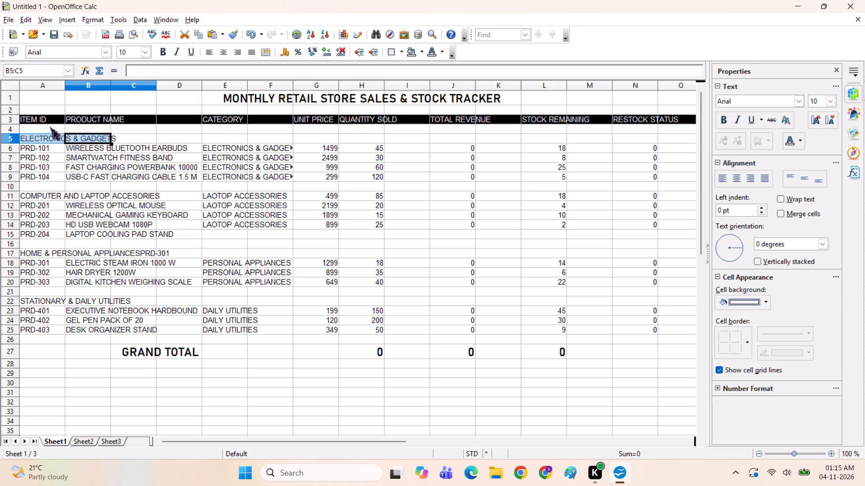
click(50, 127)
drag(41, 137, 81, 135)
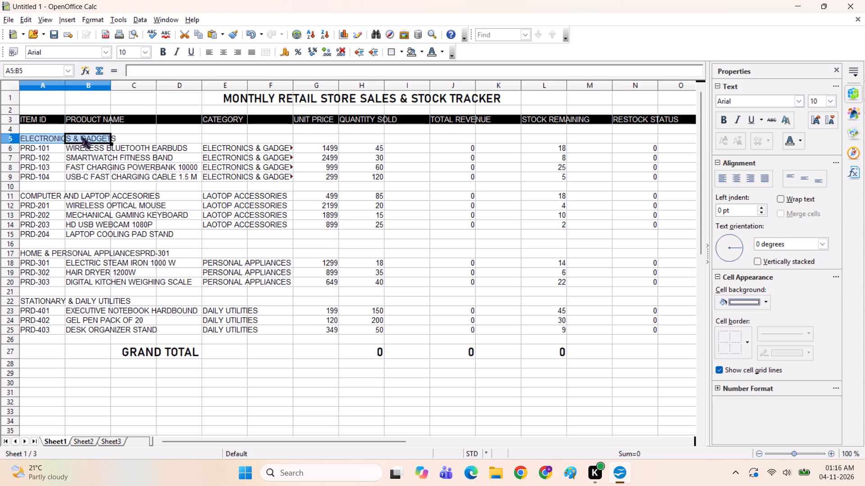
drag(81, 135, 114, 134)
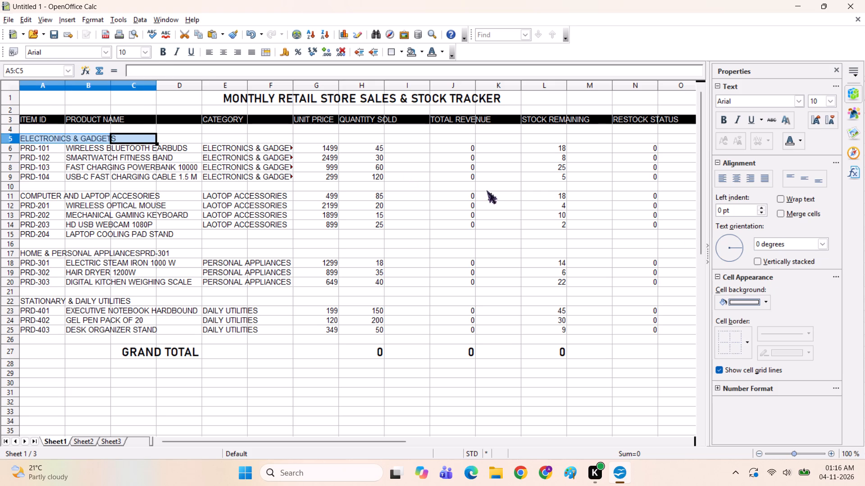
click(745, 296)
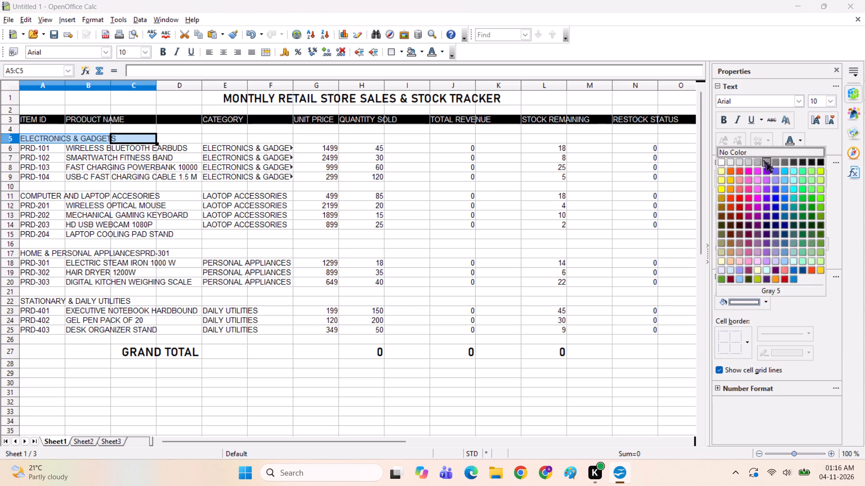
click(821, 162)
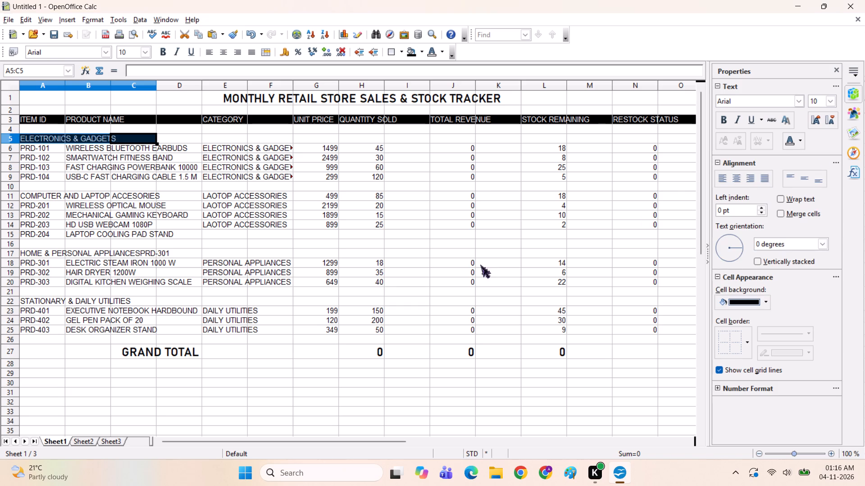
click(90, 387)
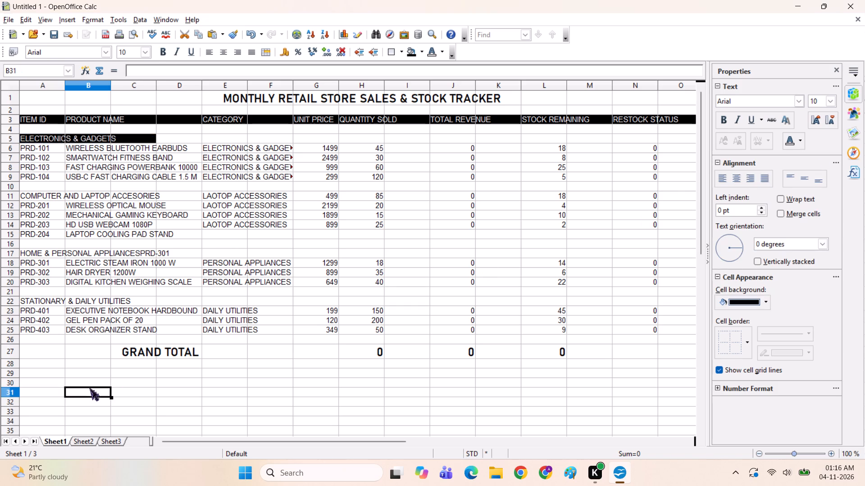
Fill the COMPUTER AND LAPTOP ACCESORIES section heading from A11 to D11 with a black background.
drag(31, 194, 71, 193)
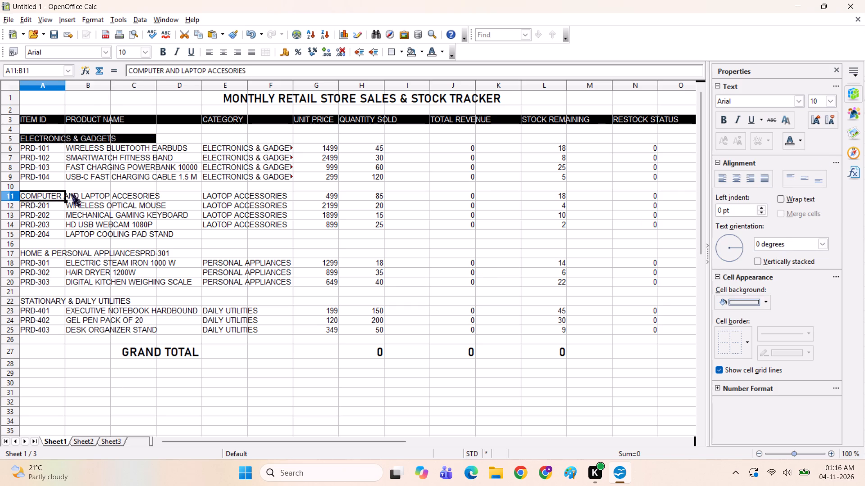
drag(71, 193, 192, 193)
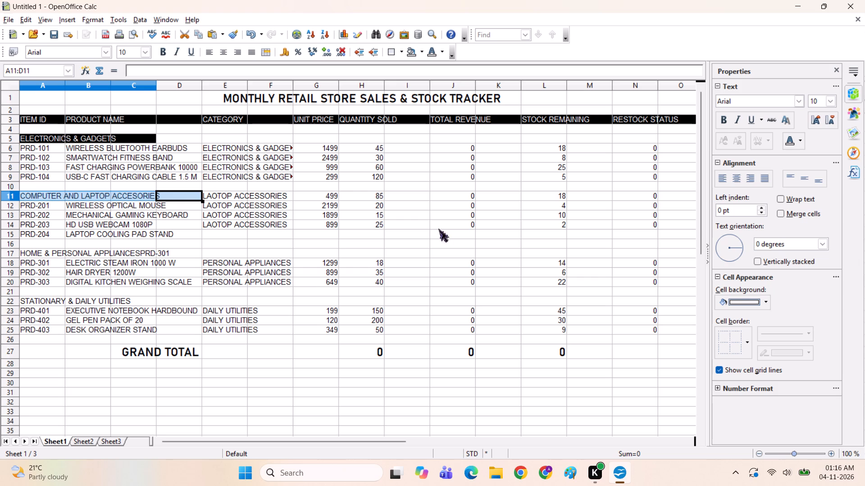
click(744, 298)
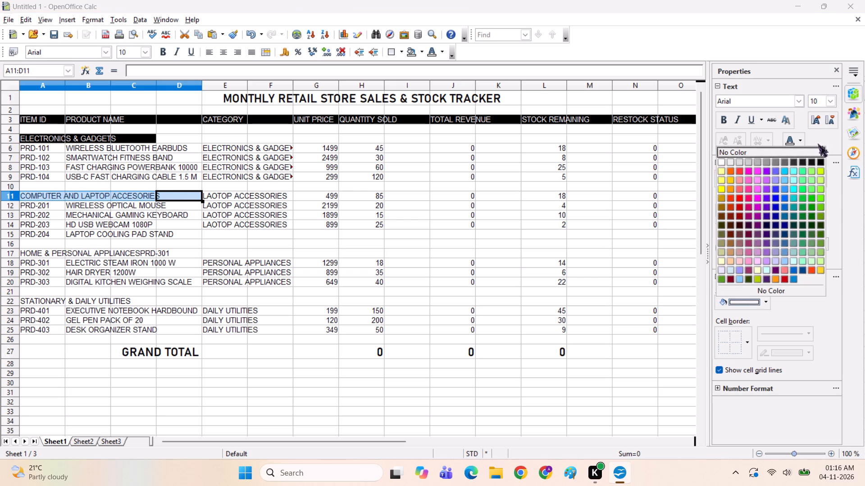
click(818, 162)
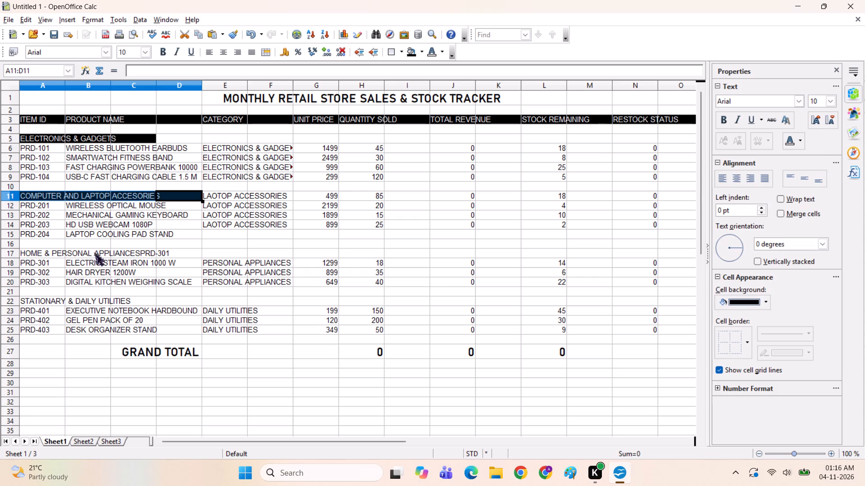
Fill the HOME & PERSONAL APPLIANCES section heading from A17 to D17 with a black background.
click(49, 252)
click(49, 252)
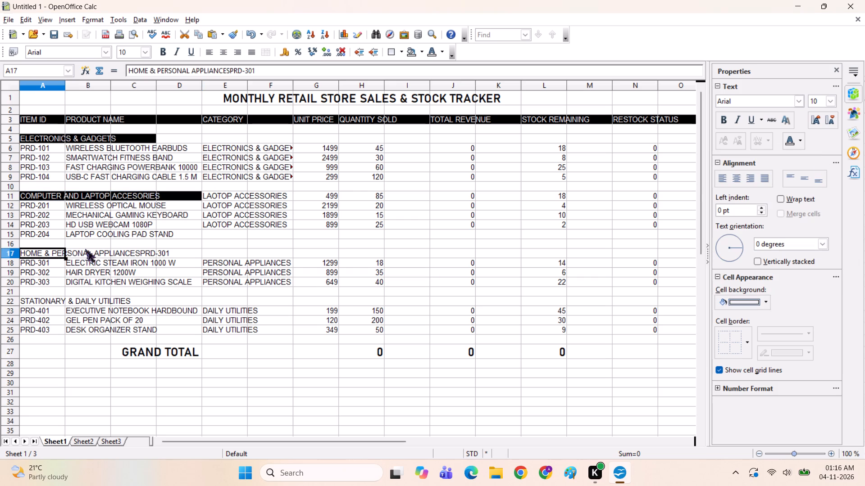
click(52, 252)
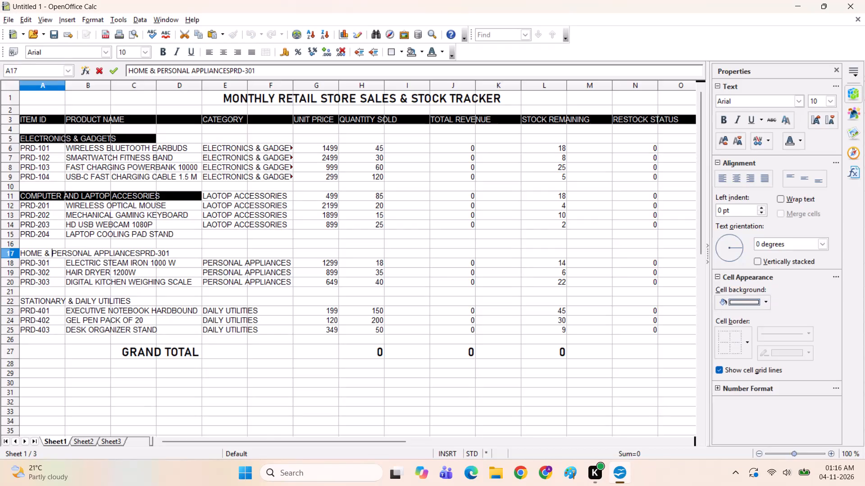
click(46, 252)
click(19, 253)
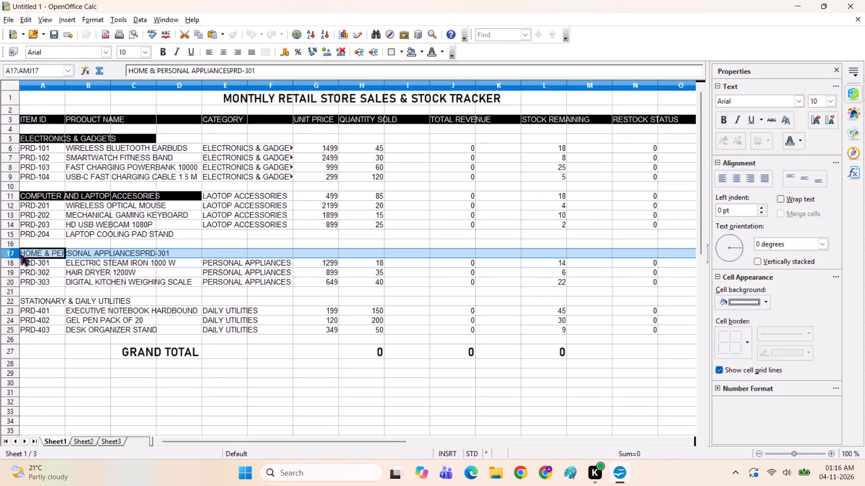
click(19, 253)
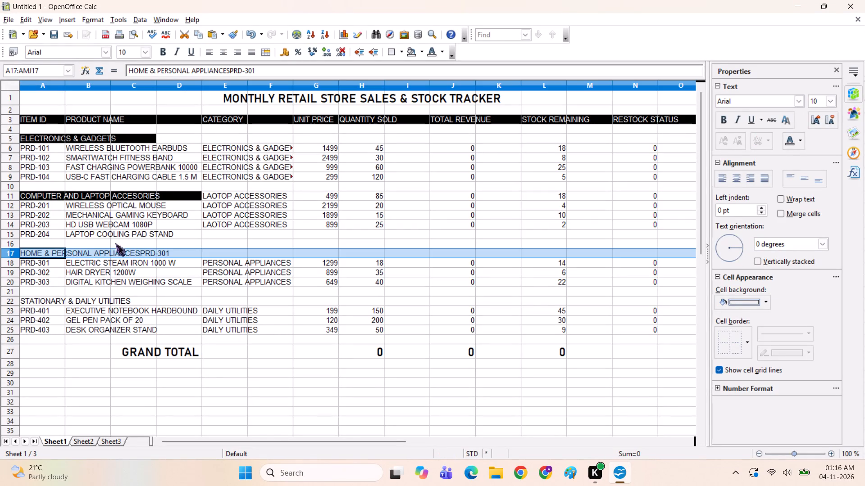
click(117, 241)
drag(48, 250, 82, 247)
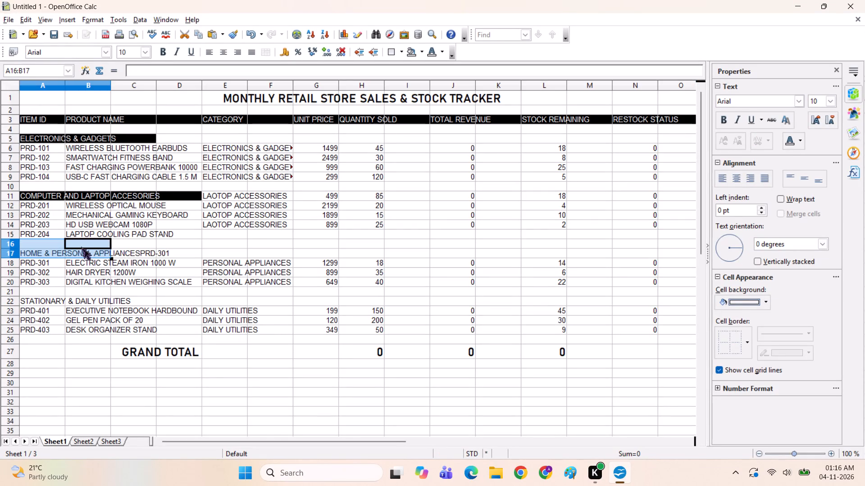
drag(82, 247, 159, 249)
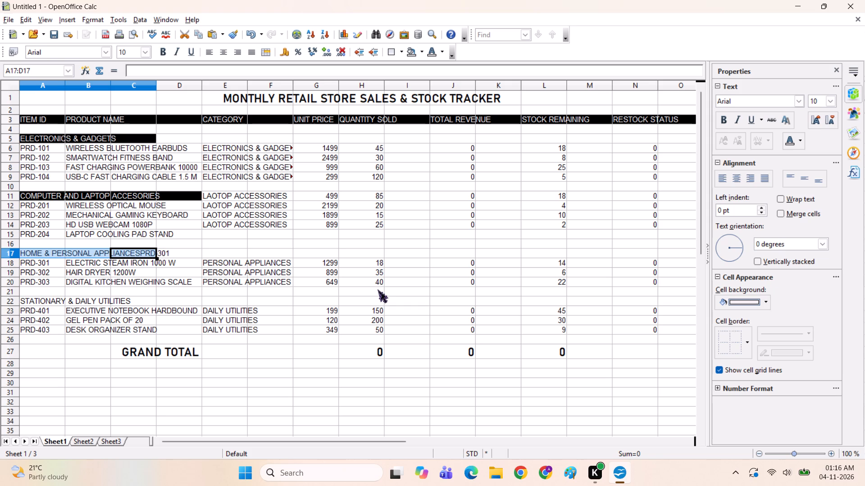
click(744, 302)
click(818, 161)
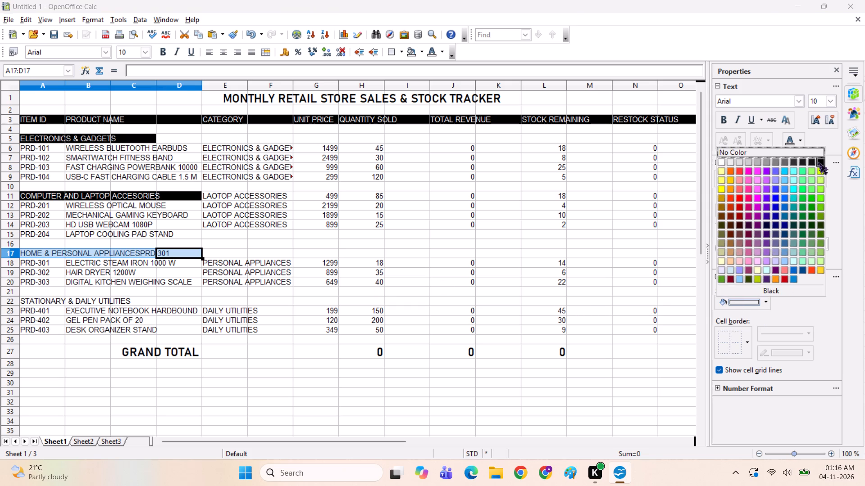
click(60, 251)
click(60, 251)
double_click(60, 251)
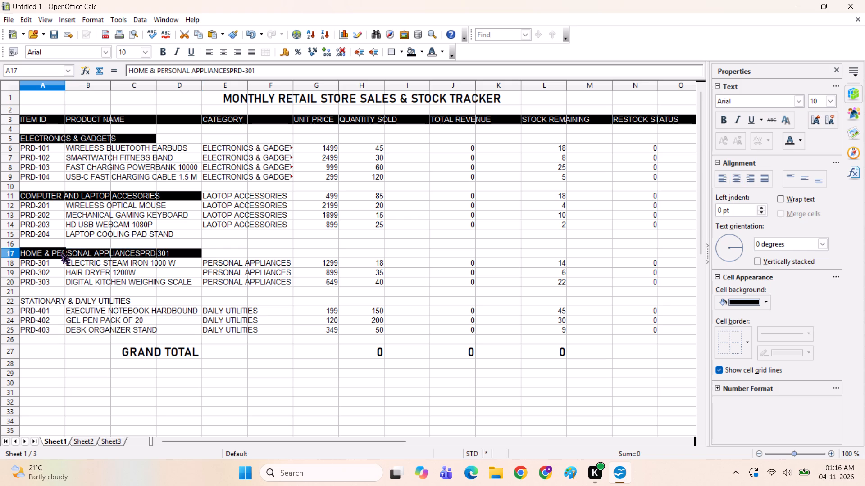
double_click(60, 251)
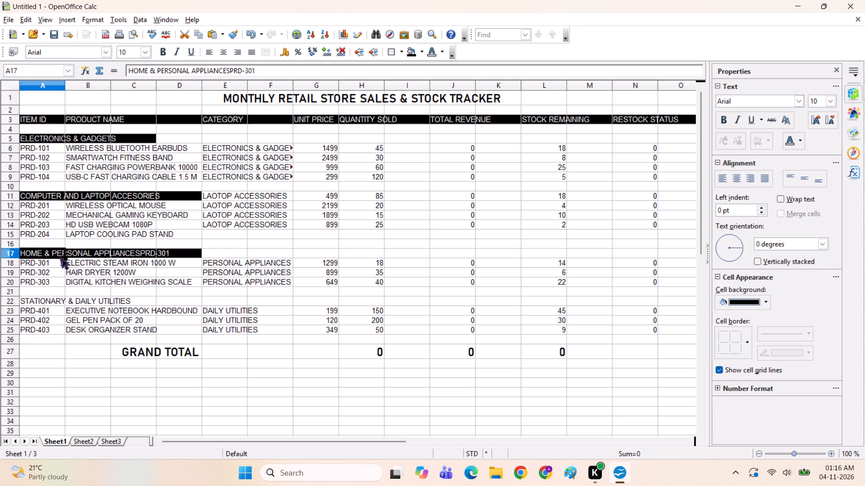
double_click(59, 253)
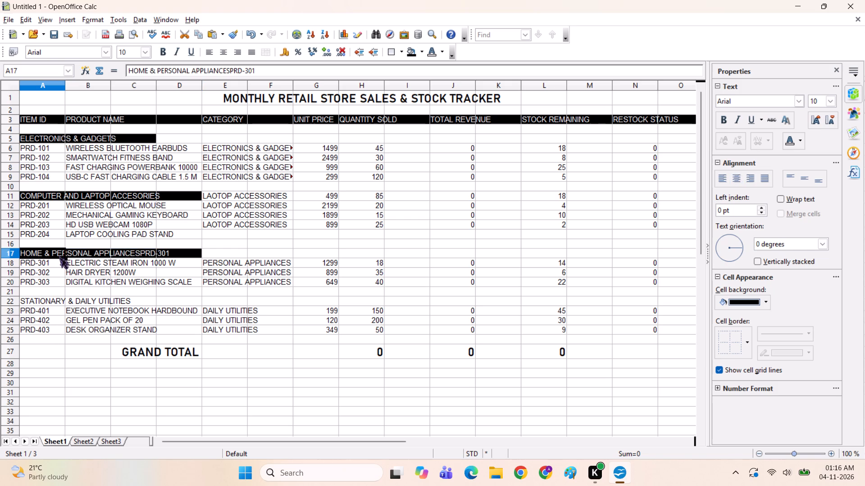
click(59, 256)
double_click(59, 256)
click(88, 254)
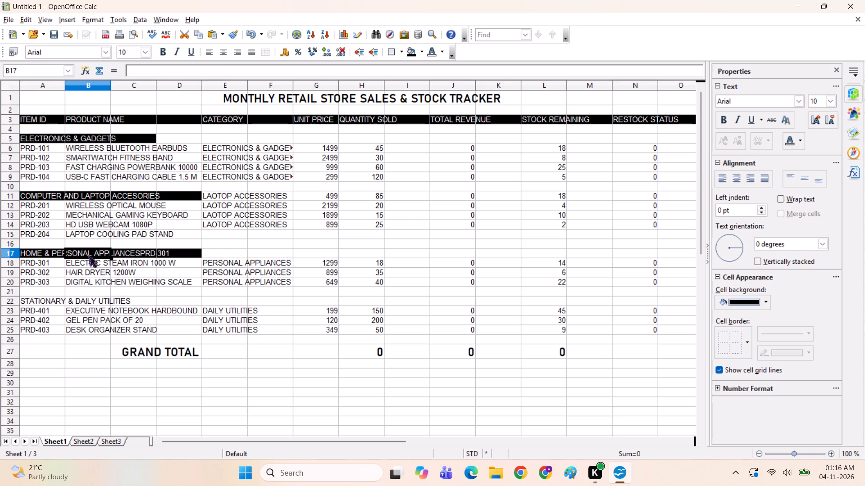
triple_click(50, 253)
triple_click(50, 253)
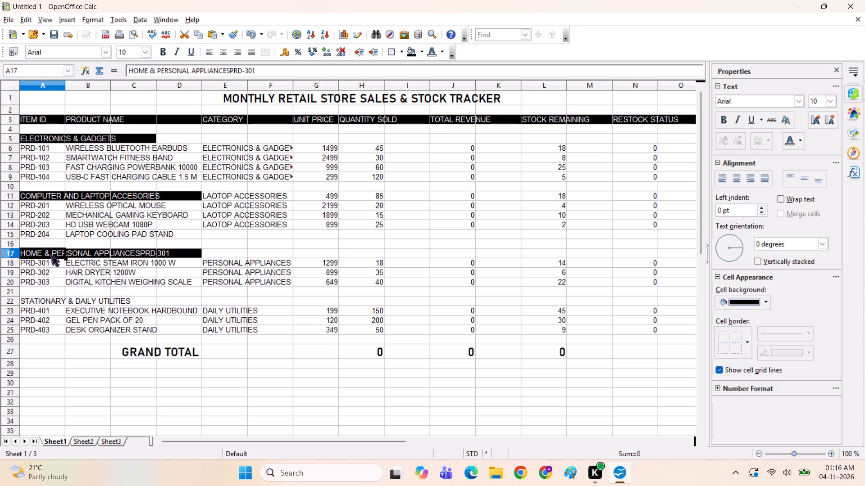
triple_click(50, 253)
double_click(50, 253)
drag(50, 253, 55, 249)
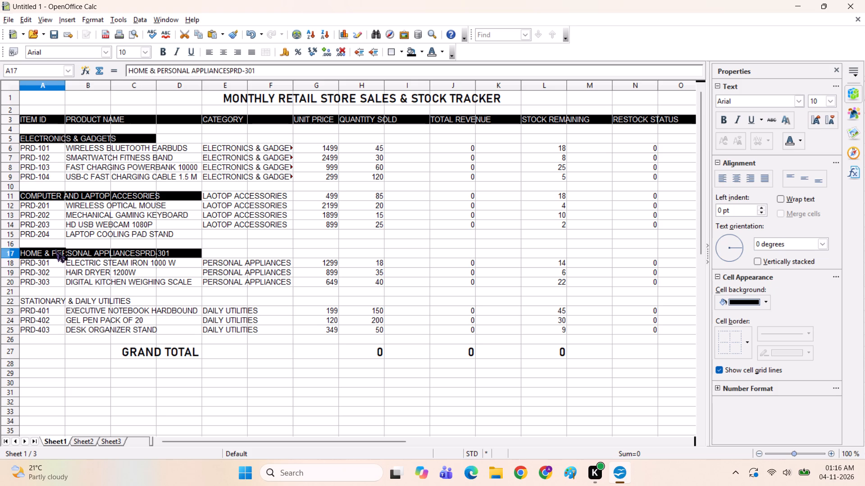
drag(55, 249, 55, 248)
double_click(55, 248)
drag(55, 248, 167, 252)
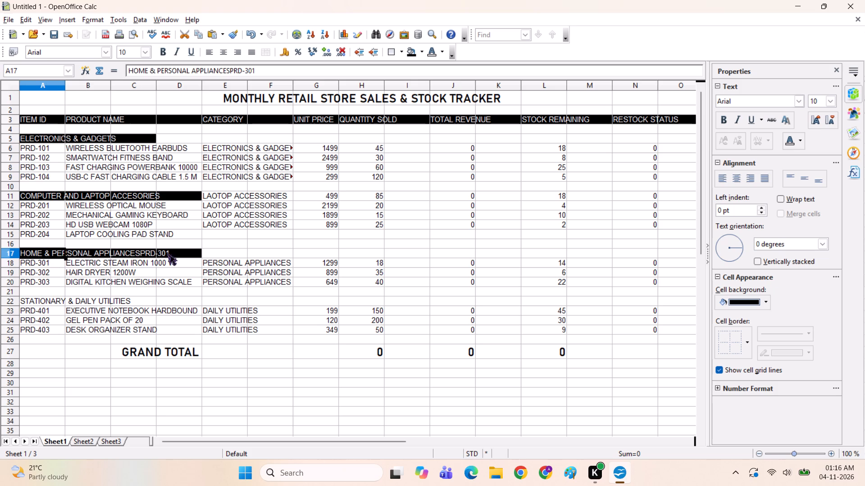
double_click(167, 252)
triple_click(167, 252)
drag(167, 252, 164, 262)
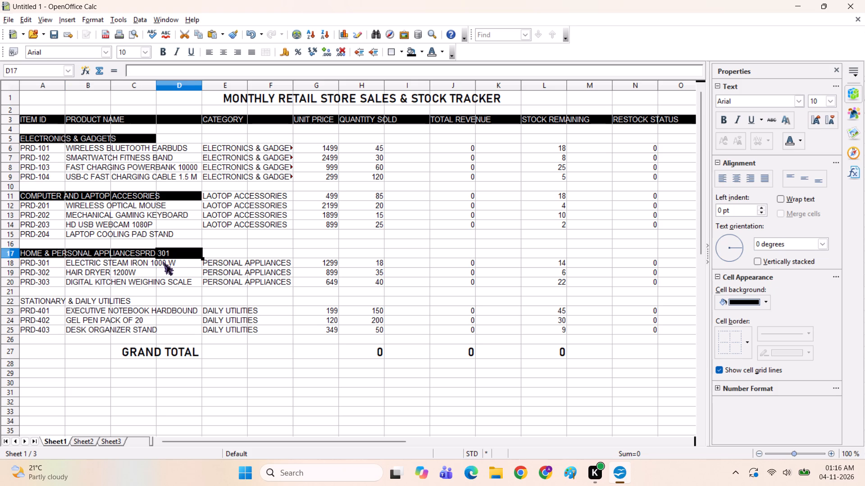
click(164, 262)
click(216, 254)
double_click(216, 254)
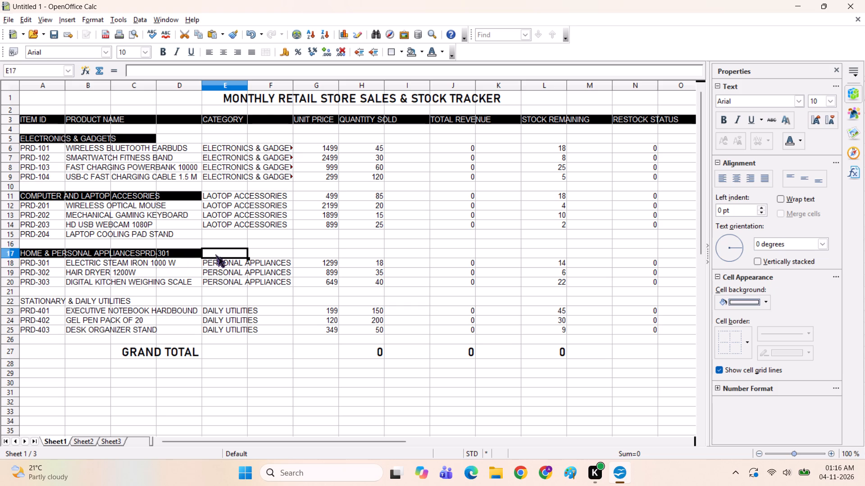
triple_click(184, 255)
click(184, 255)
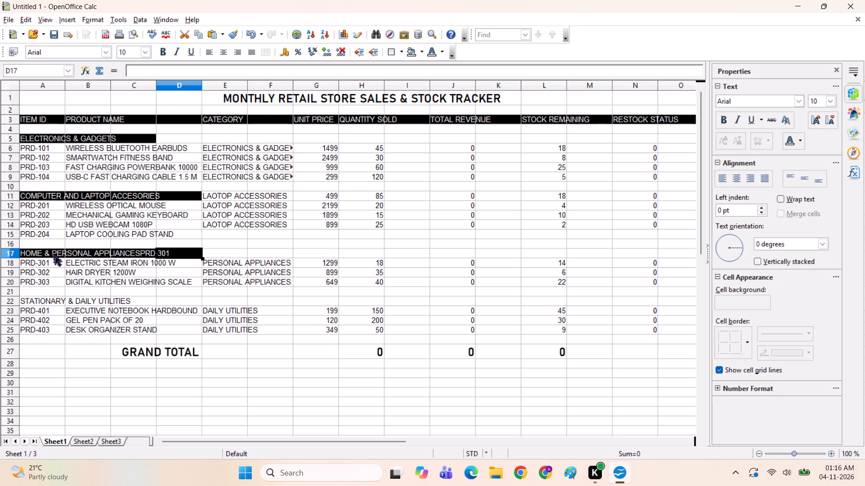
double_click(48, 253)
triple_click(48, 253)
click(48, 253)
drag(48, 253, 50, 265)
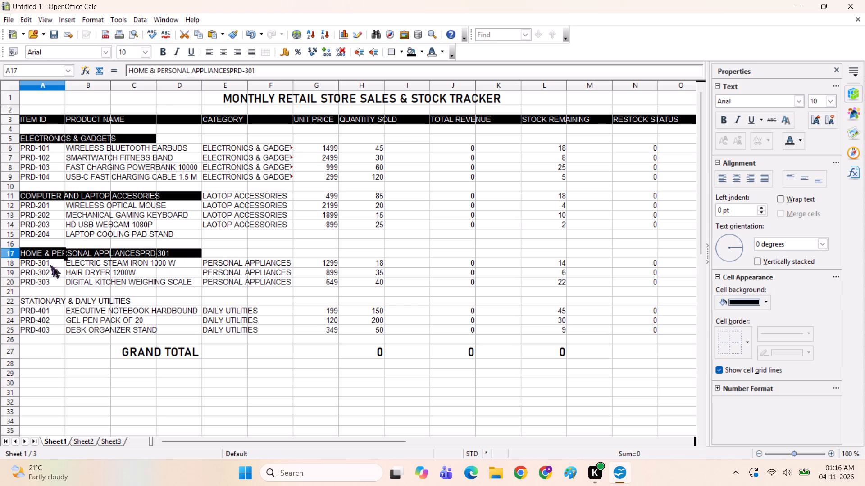
Fill the STATIONARY & DAILY UTILITIES section heading from A22 to C22 with a black background.
drag(50, 265, 38, 300)
drag(38, 300, 73, 297)
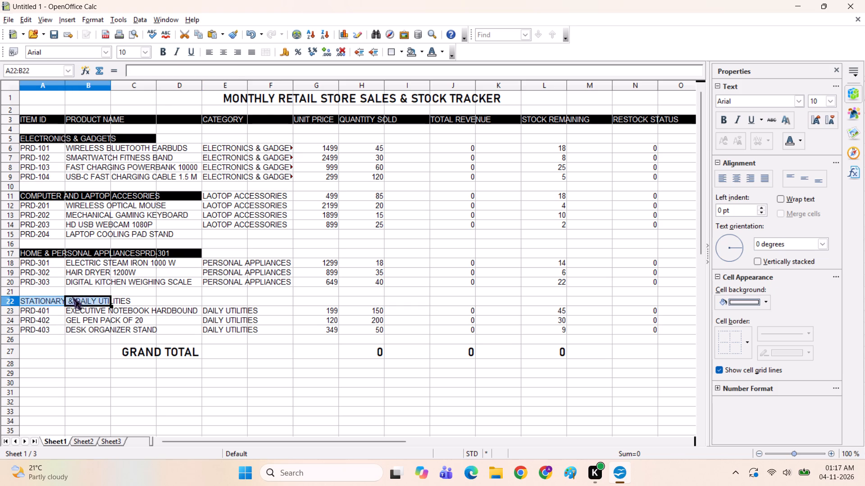
drag(73, 297, 123, 298)
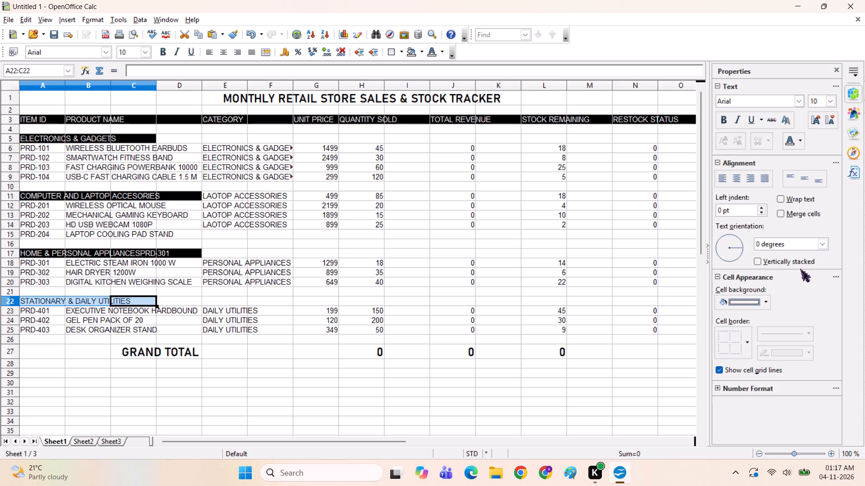
click(750, 301)
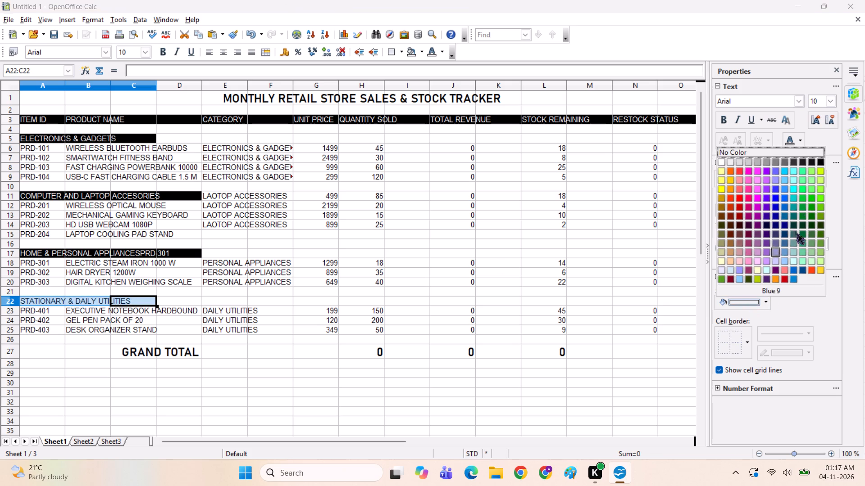
click(821, 164)
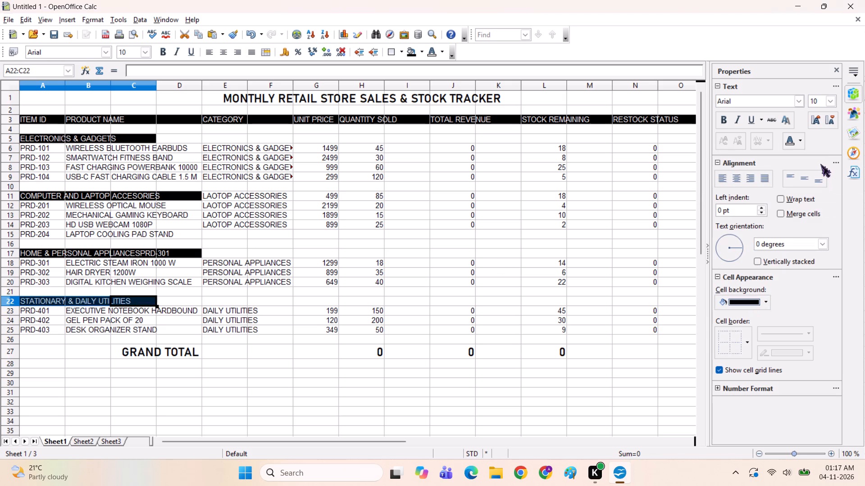
click(388, 422)
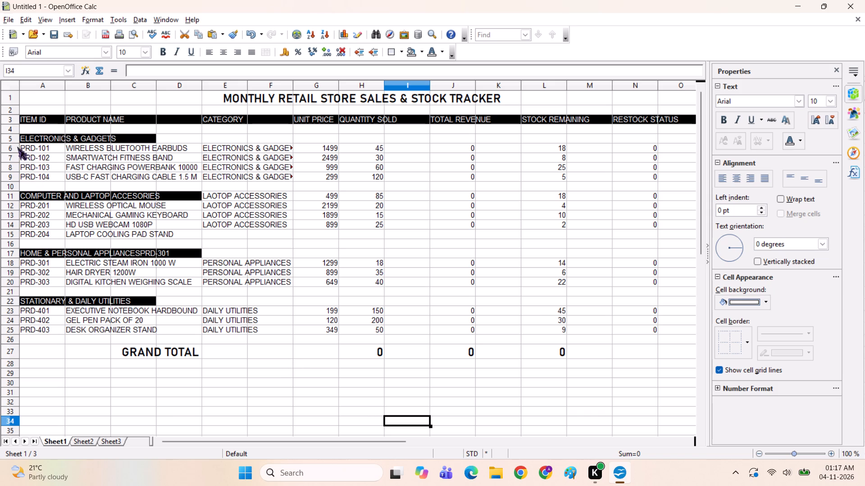
Fill the entire ELECTRONICS & GADGETS product rows 6 to 9 with a red background.
drag(18, 147, 159, 175)
click(753, 303)
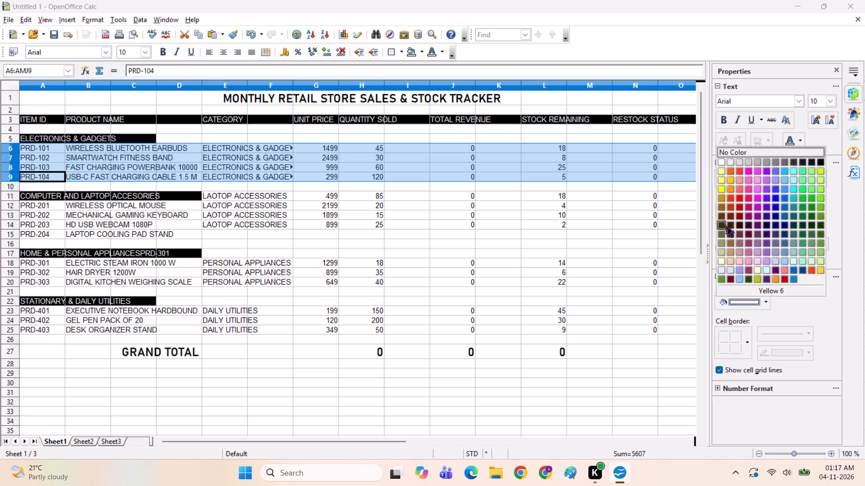
click(728, 210)
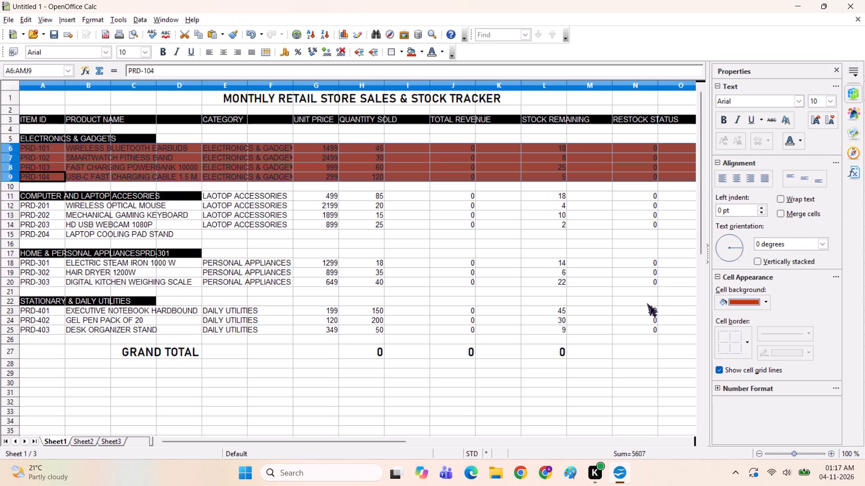
click(739, 299)
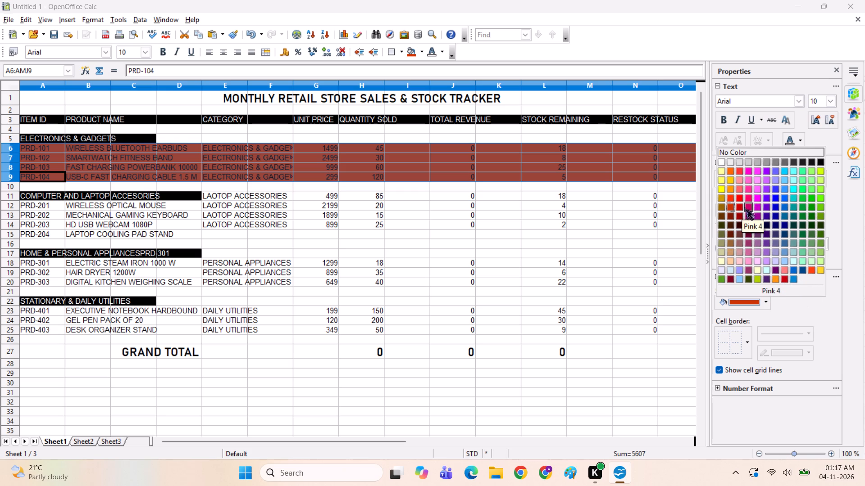
click(736, 199)
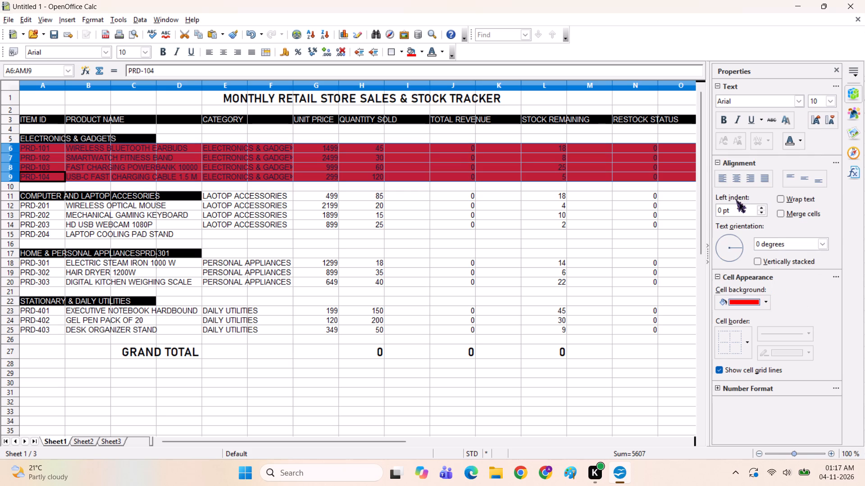
click(107, 371)
Move the laptop accessories data from E11:N14 down one row by cutting it and pasting it at E12.
drag(203, 197, 213, 207)
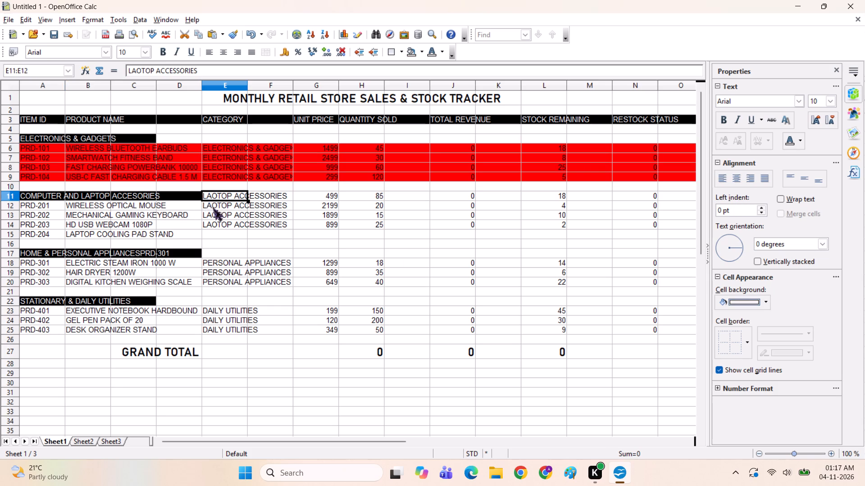
drag(213, 207, 299, 220)
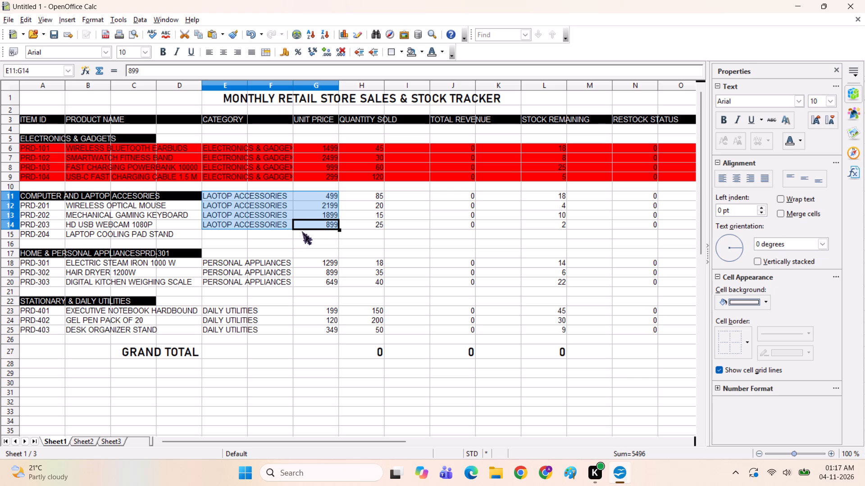
click(294, 245)
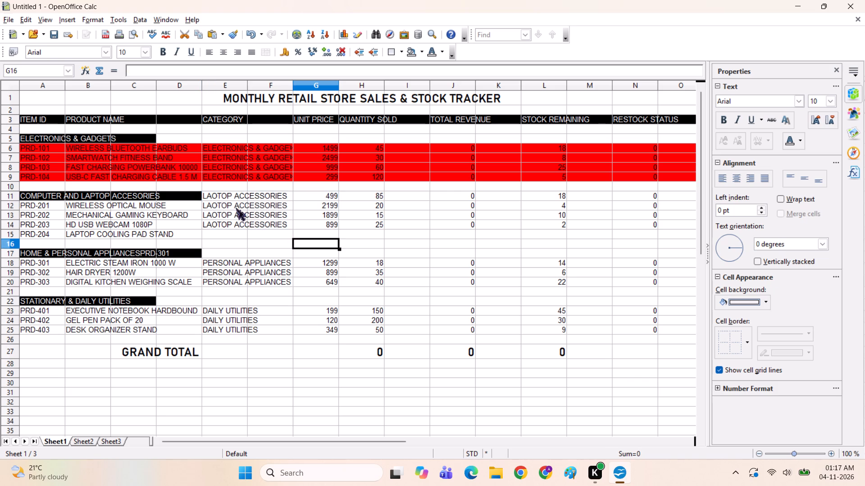
drag(205, 196, 250, 207)
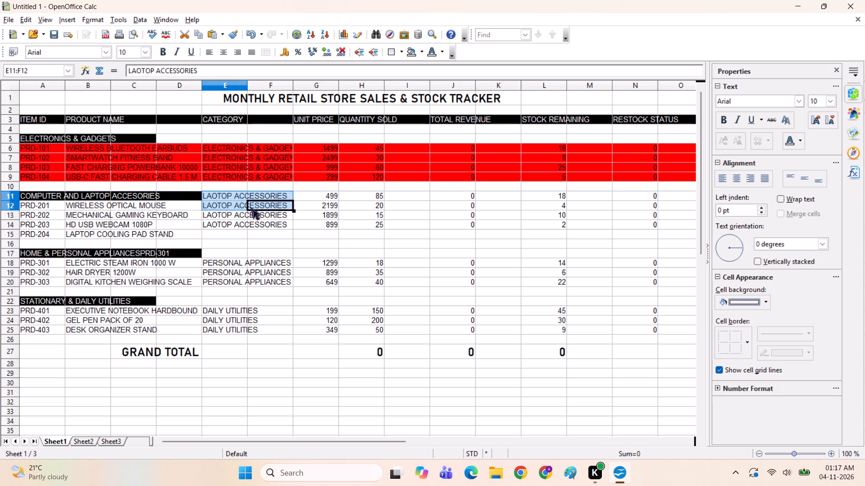
drag(250, 207, 444, 215)
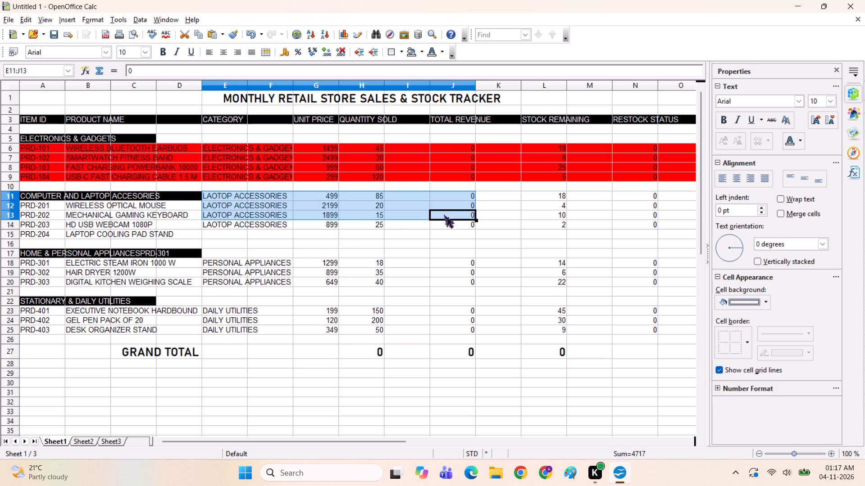
drag(444, 215, 595, 215)
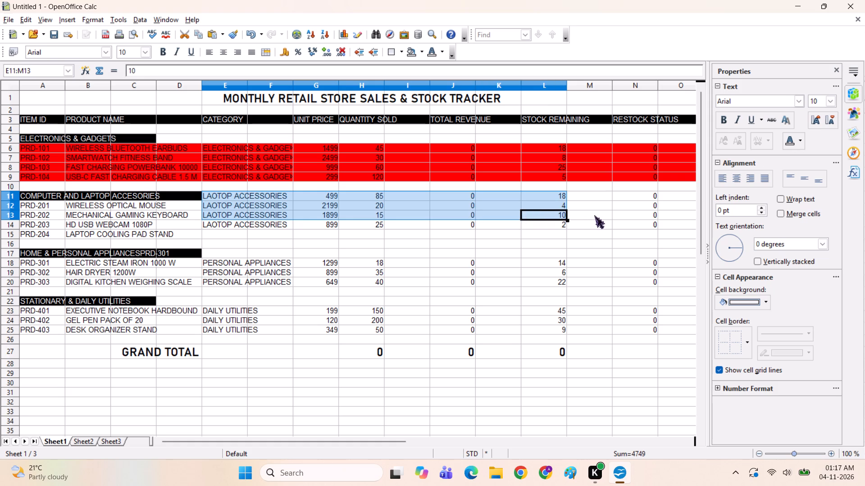
drag(595, 215, 646, 225)
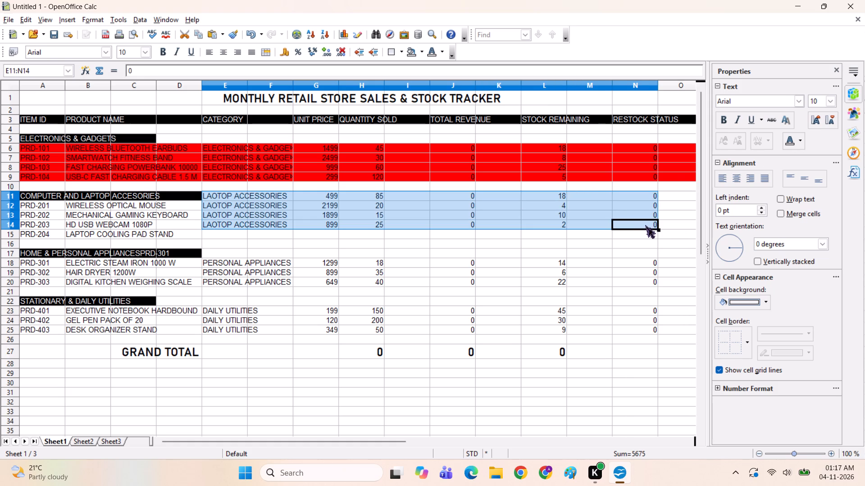
drag(646, 225, 645, 225)
right_click(645, 225)
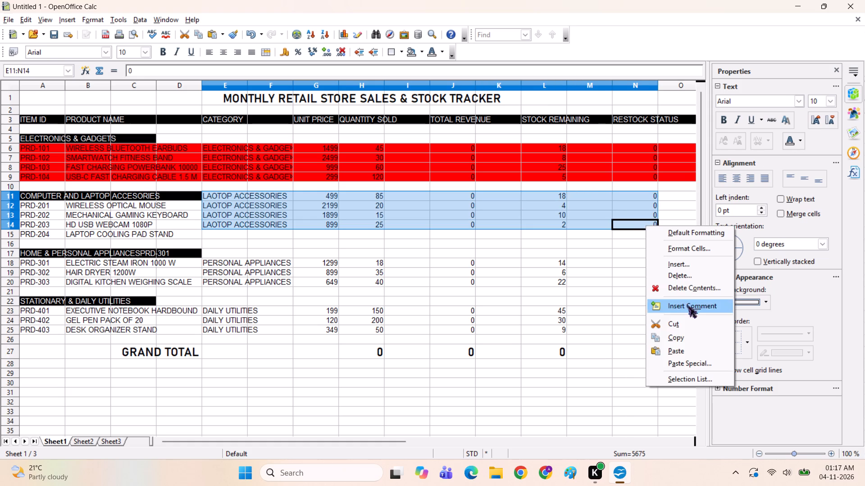
click(677, 319)
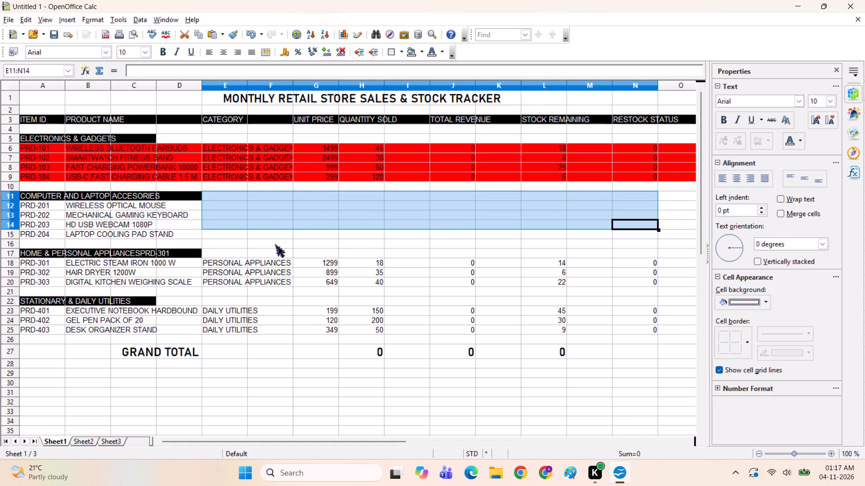
click(275, 244)
click(224, 206)
right_click(224, 206)
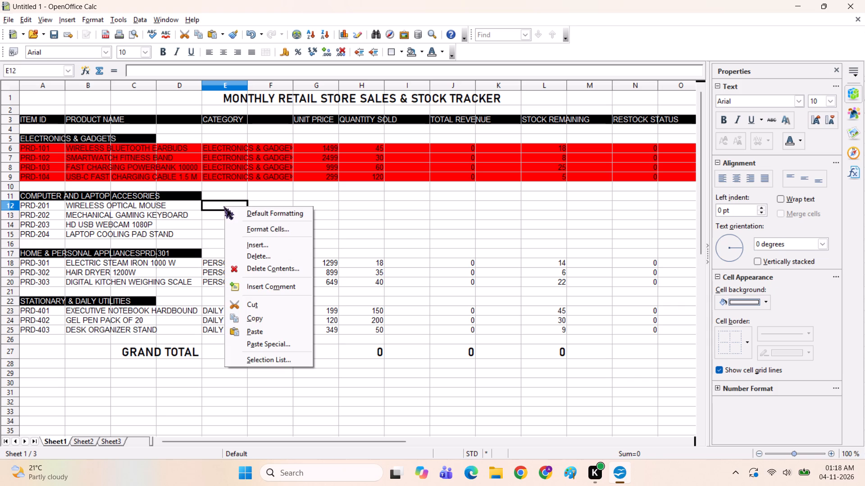
click(268, 328)
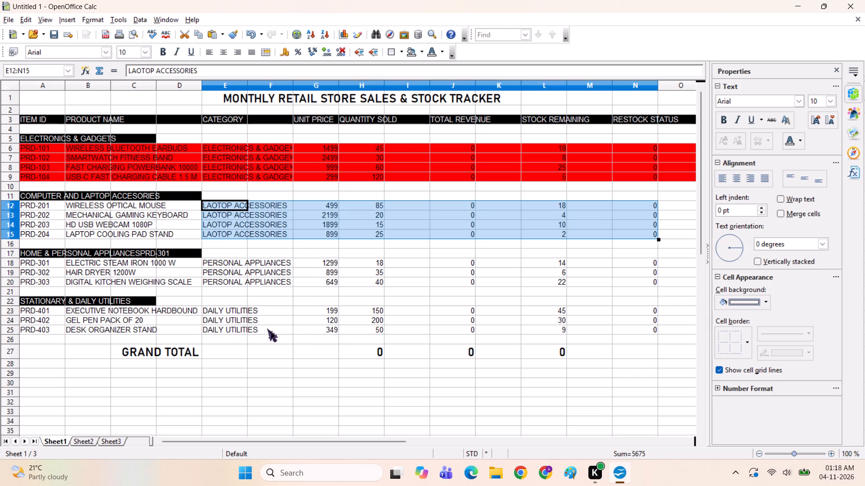
click(265, 255)
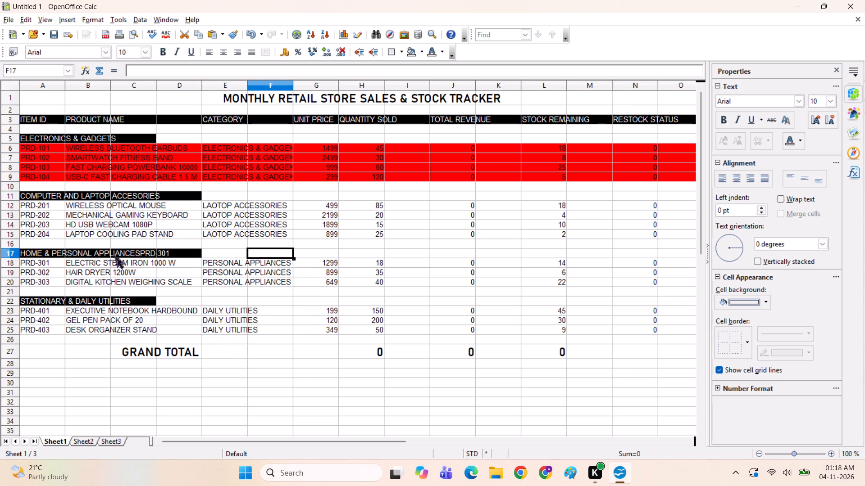
Remove the stray PRD-301 from the end of the heading in A17 so it reads HOME & PERSONAL APPLIANCES.
click(129, 250)
triple_click(164, 249)
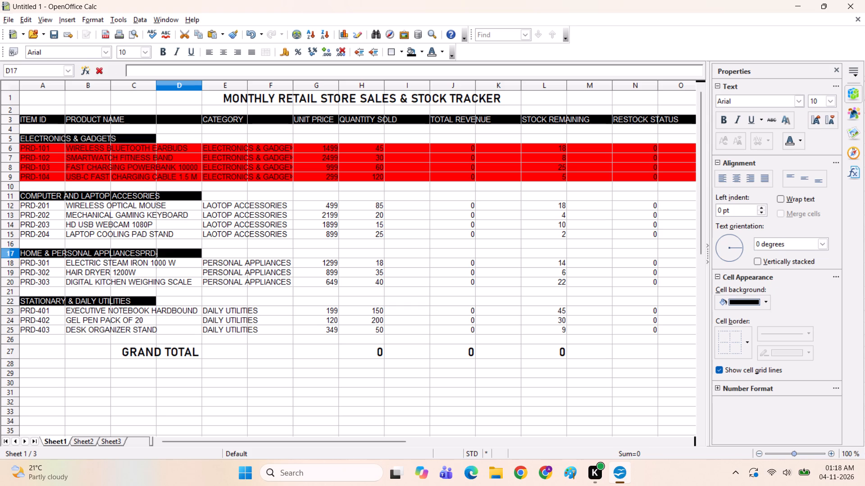
click(51, 250)
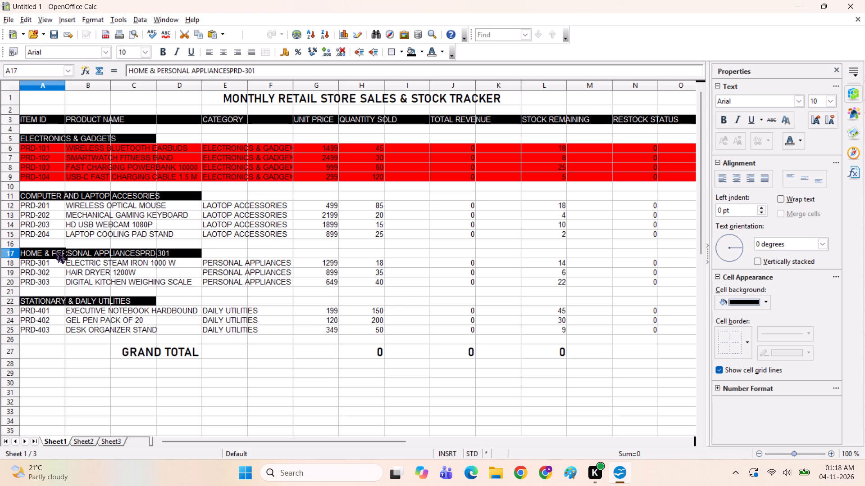
double_click(57, 251)
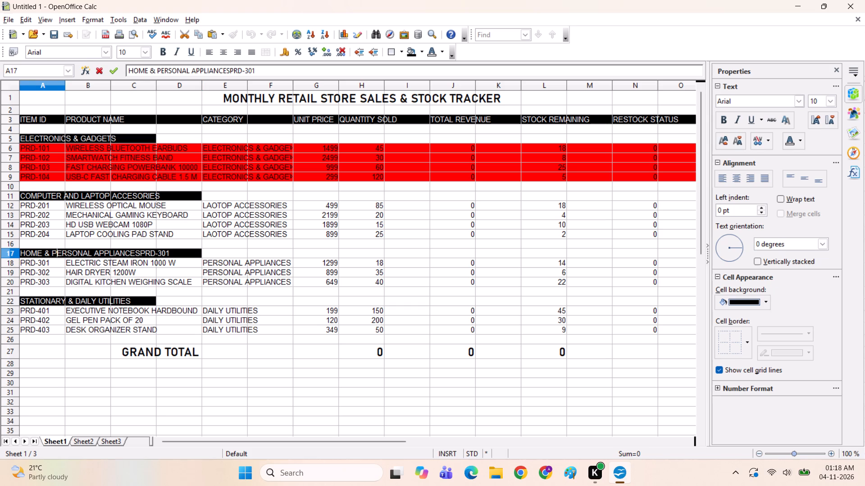
key(Right)
key(Right)
key(Right)
key(Right)
key(Right)
key(Right)
key(Right)
key(Right)
key(Right)
key(Right)
key(Right)
key(Right)
key(Right)
key(Right)
key(Right)
key(Right)
key(Right)
key(Right)
key(Right)
key(Right)
key(Right)
key(Right)
key(Right)
key(Right)
key(Right)
key(BackSpace)
key(BackSpace)
key(BackSpace)
key(BackSpace)
key(BackSpace)
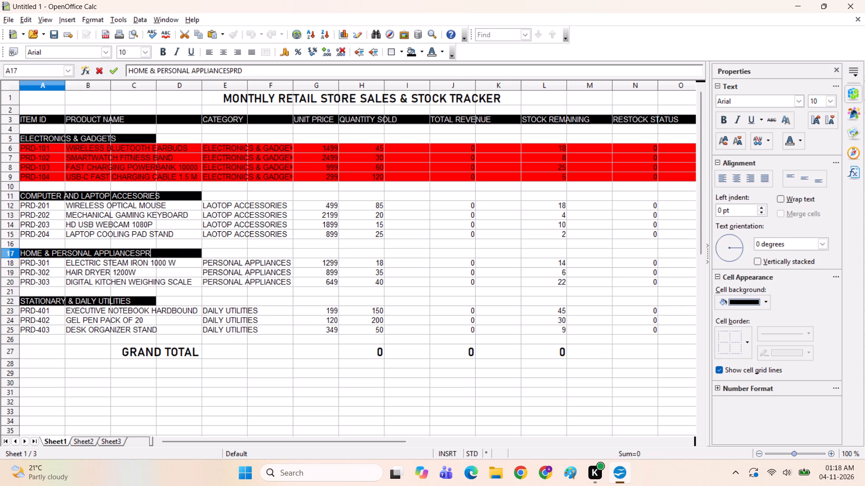
key(BackSpace)
key(BackSpace)
click(60, 244)
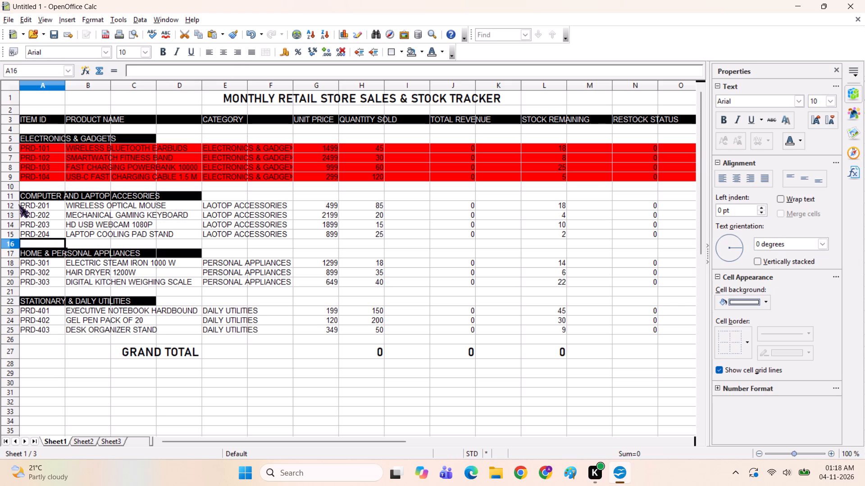
Fill the entire COMPUTER AND LAPTOP ACCESORIES product rows 12 to 15 with a Red 3 background.
drag(19, 203, 59, 232)
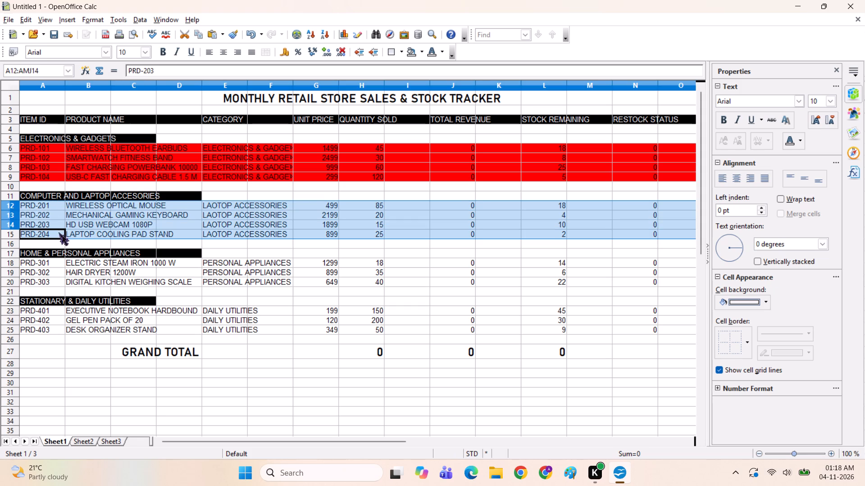
click(738, 306)
click(739, 197)
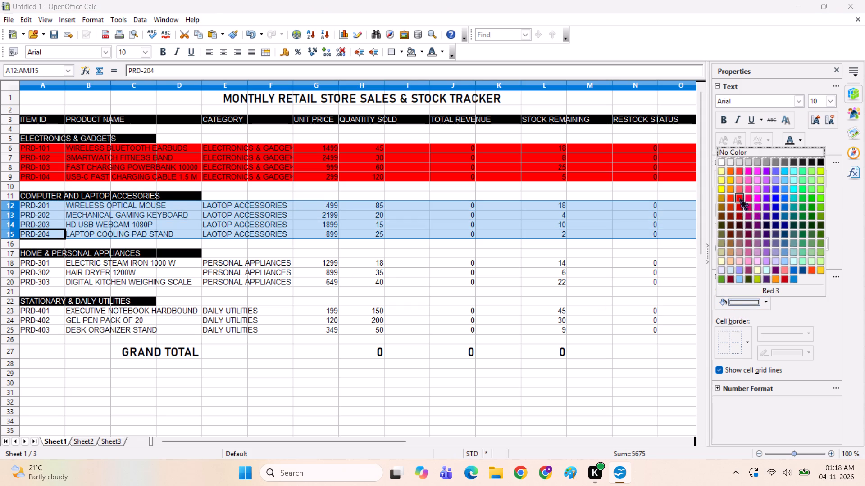
click(275, 391)
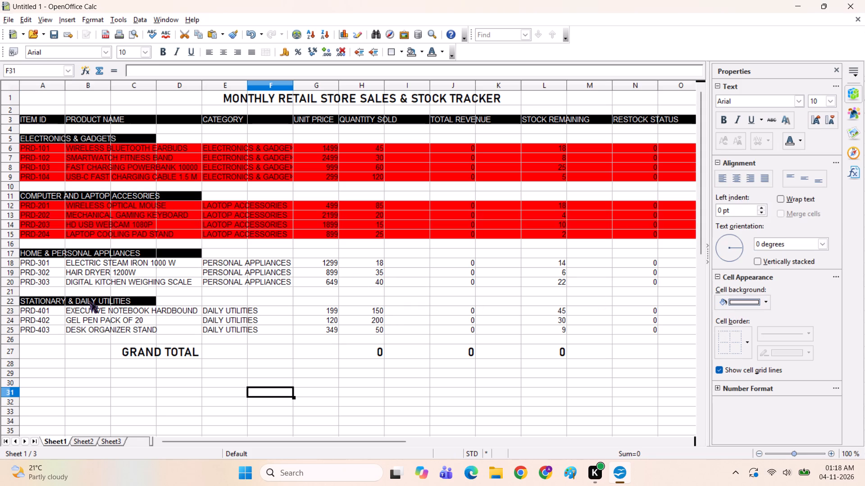
Fill the HOME & PERSONAL APPLIANCES product rows, A18:O20, with a Red 3 background.
drag(20, 262, 42, 276)
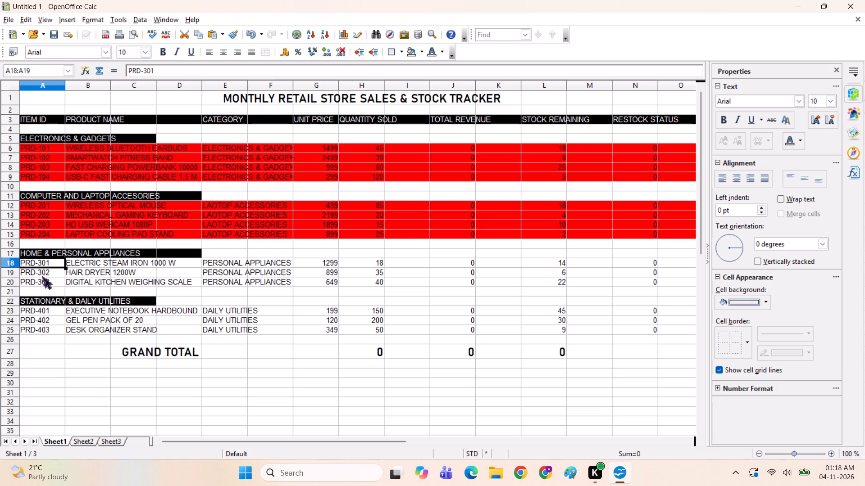
drag(42, 276, 232, 283)
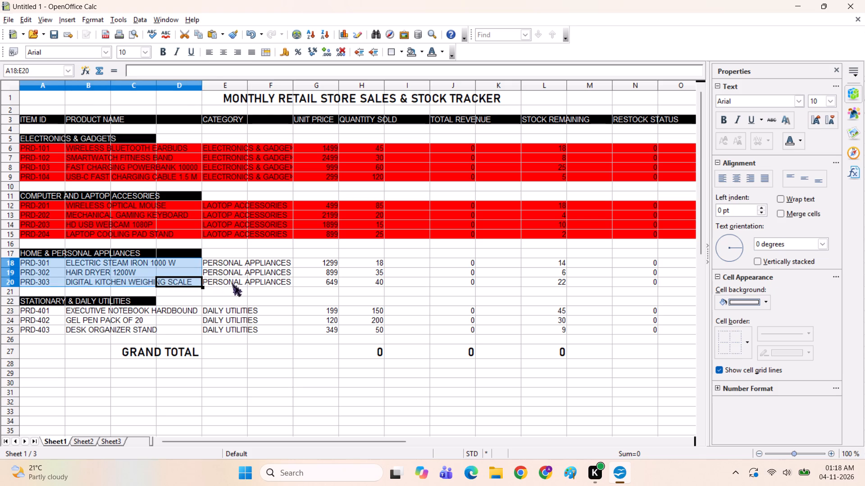
drag(232, 283, 560, 264)
scroll(263, 279, right, 1)
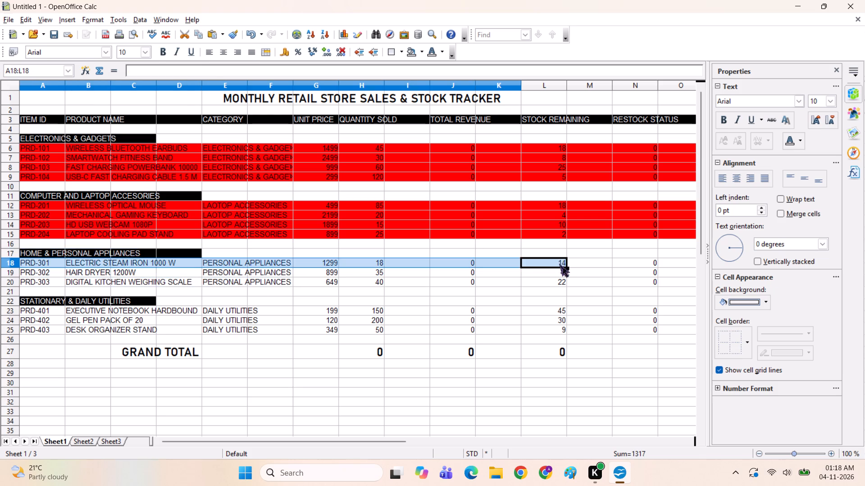
scroll(560, 264, right, 1)
drag(560, 264, 644, 278)
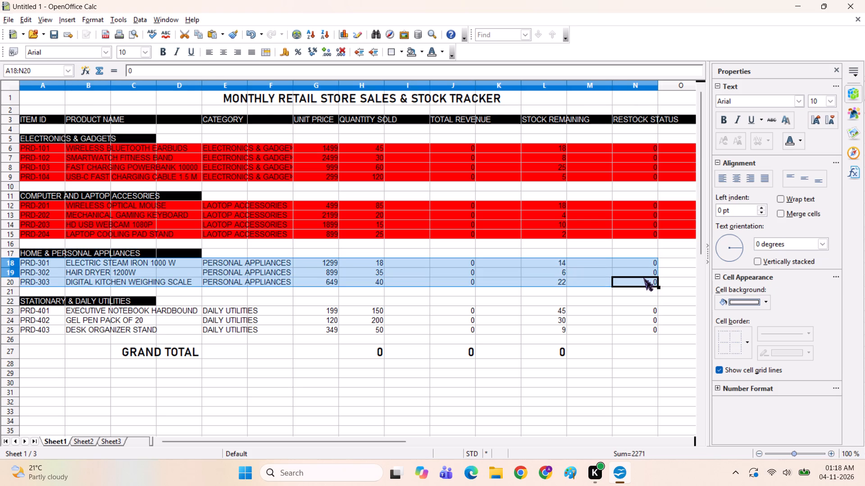
drag(644, 278, 684, 279)
scroll(653, 277, right, 1)
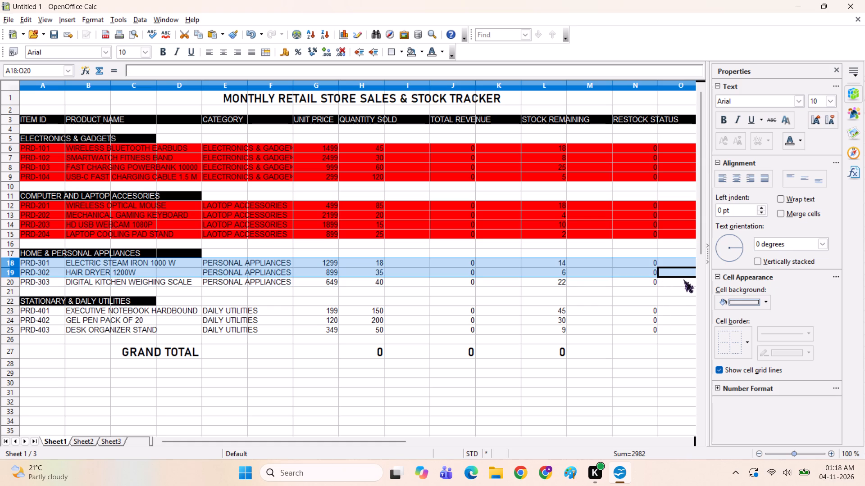
scroll(684, 279, right, 1)
drag(684, 279, 684, 280)
click(747, 300)
click(740, 197)
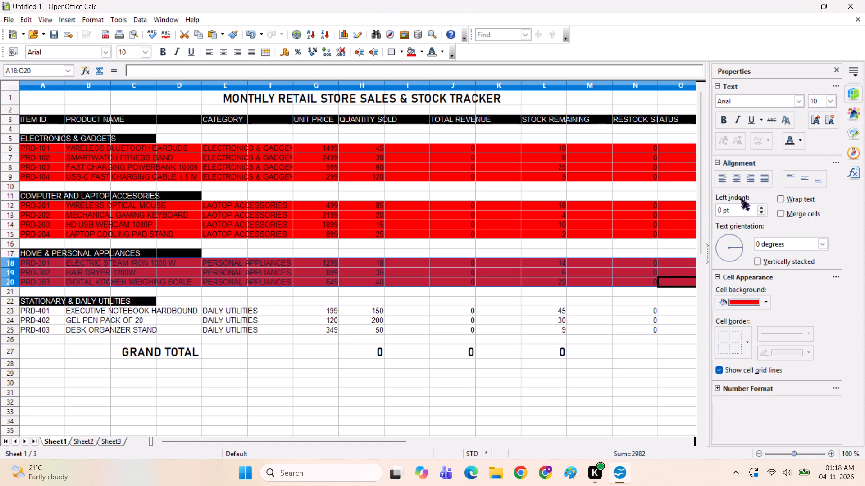
click(508, 422)
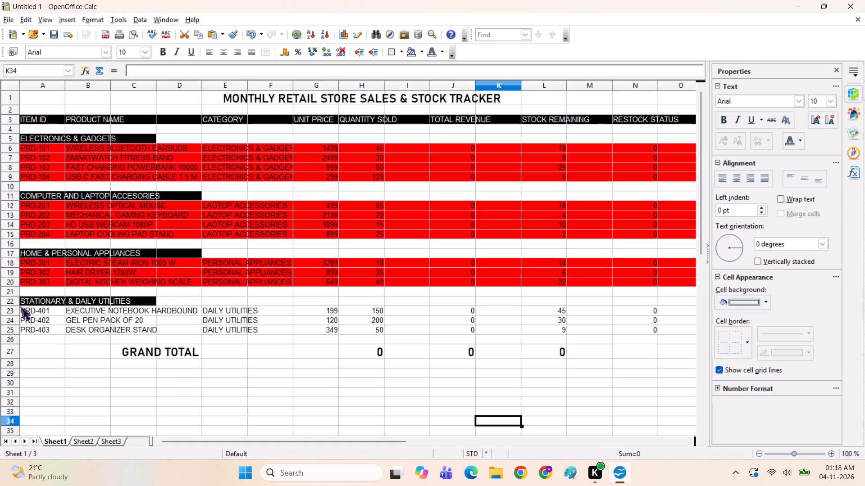
Fill the STATIONARY & DAILY UTILITIES product rows, A23:O25, with a Red 3 background.
drag(20, 306, 124, 323)
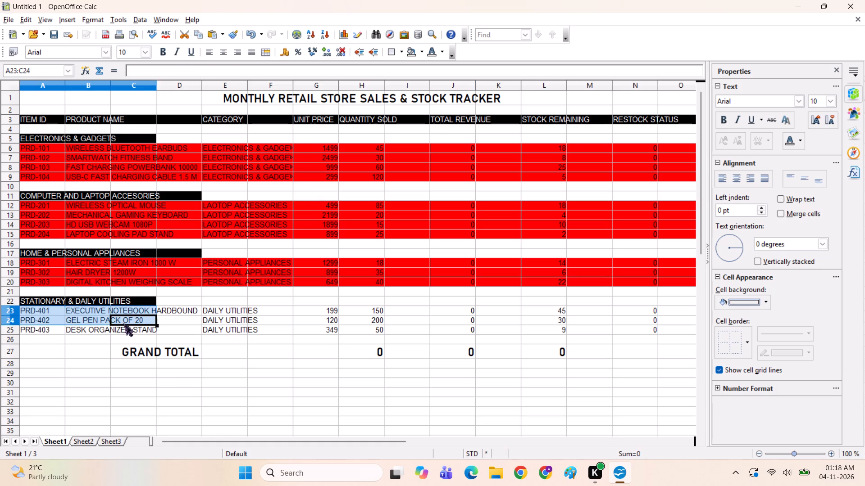
drag(124, 323, 438, 305)
scroll(229, 320, right, 1)
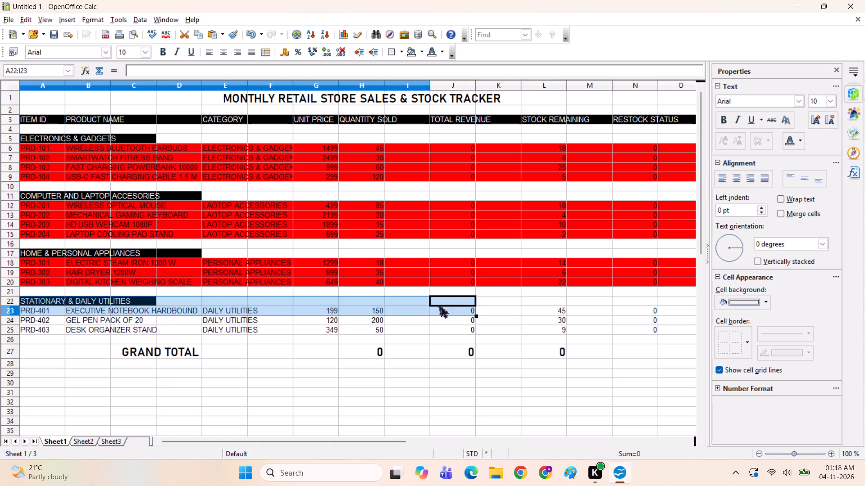
scroll(438, 305, right, 2)
drag(438, 305, 638, 321)
scroll(715, 307, left, 1)
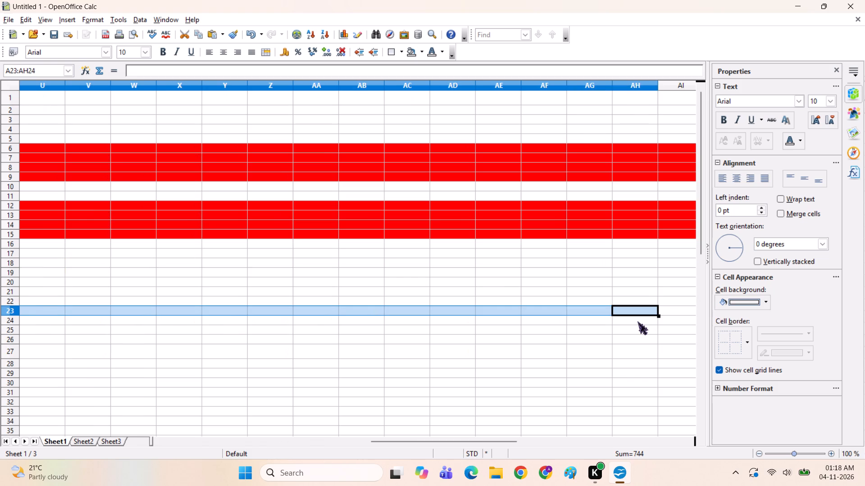
drag(638, 321, 72, 416)
scroll(638, 321, left, 1)
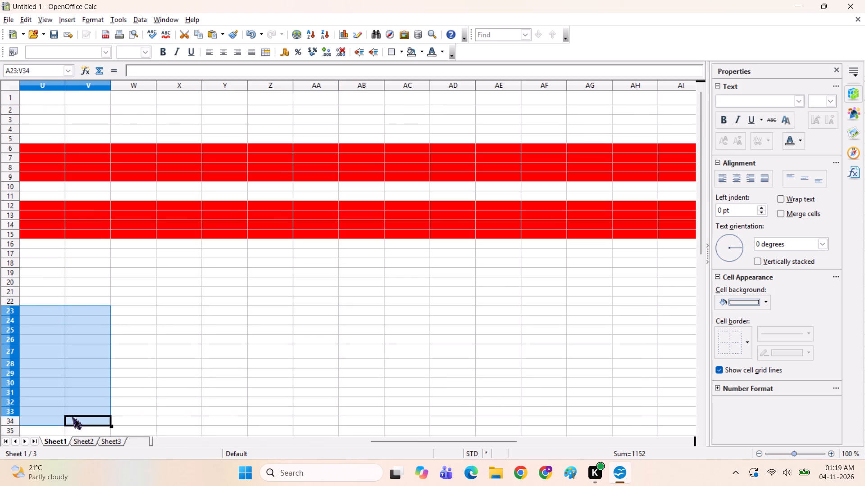
drag(72, 416, 268, 372)
scroll(65, 414, left, 1)
scroll(0, 385, right, 1)
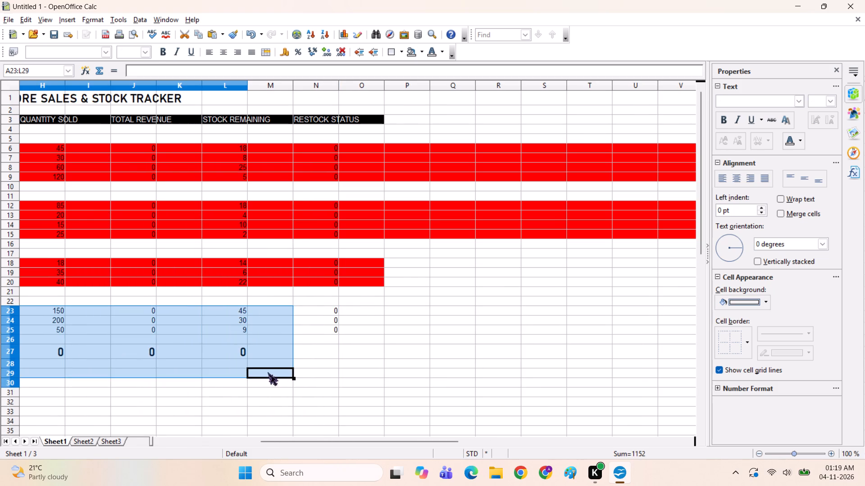
scroll(268, 372, right, 1)
drag(268, 372, 319, 340)
scroll(286, 365, right, 1)
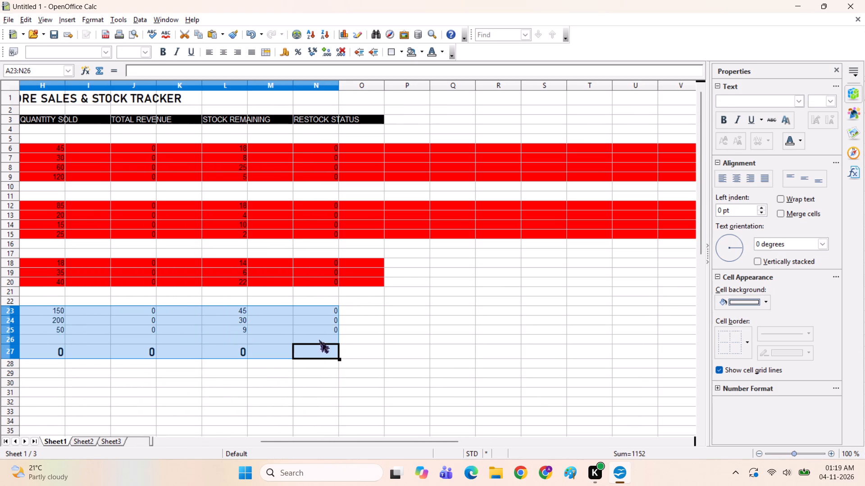
drag(319, 340, 323, 332)
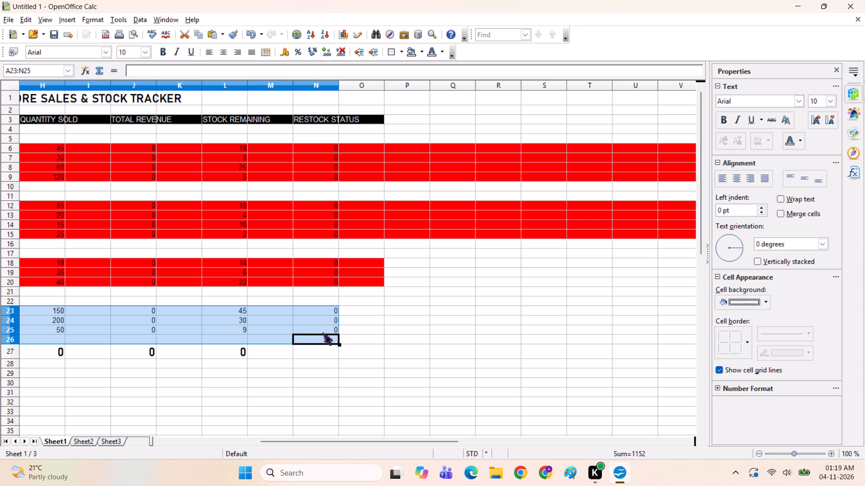
drag(323, 332, 352, 328)
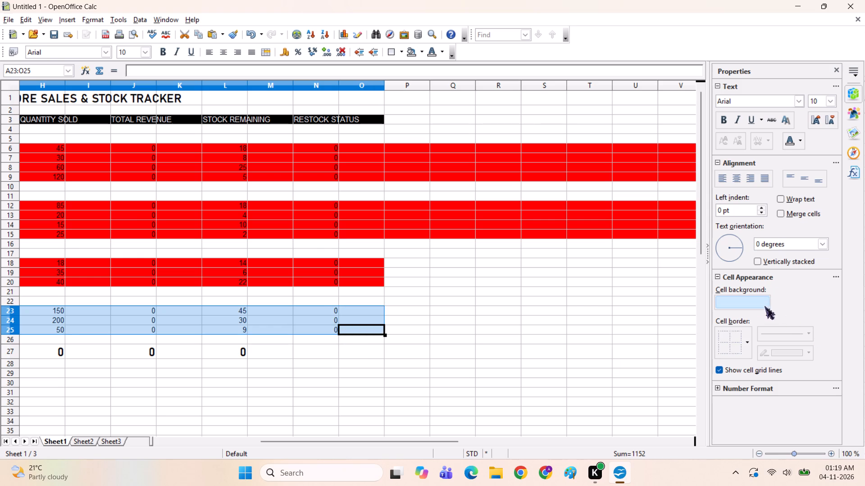
click(747, 296)
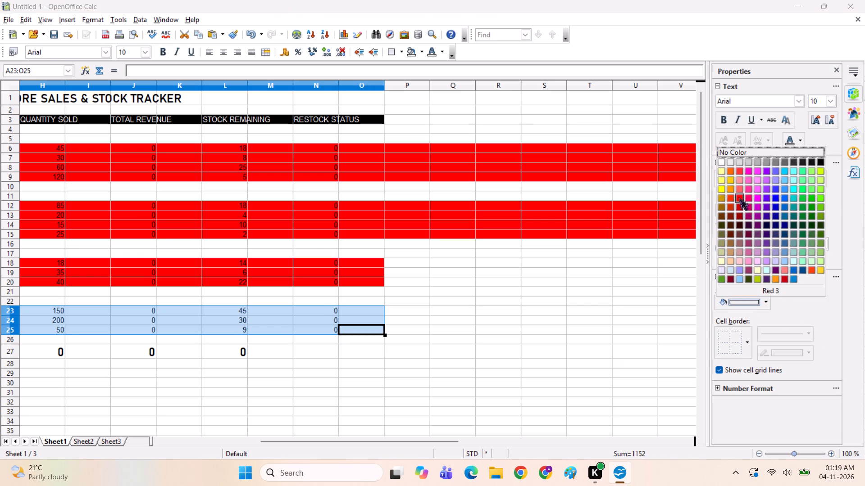
click(739, 197)
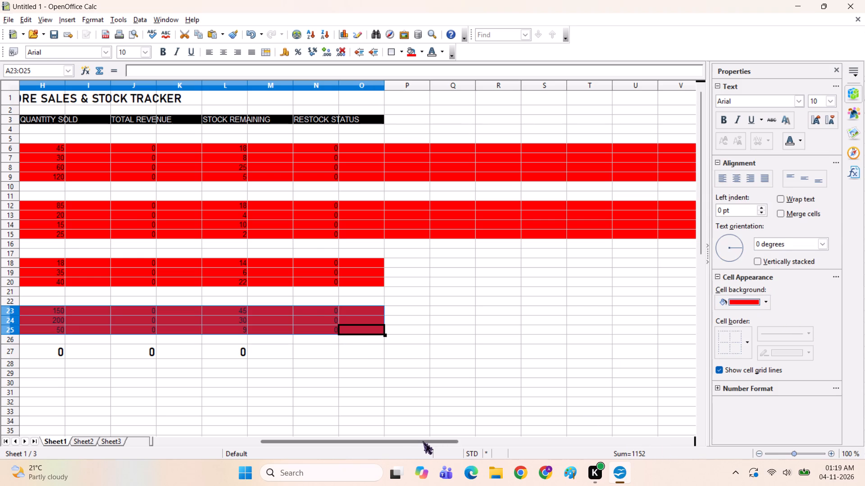
click(423, 441)
drag(371, 439, 230, 431)
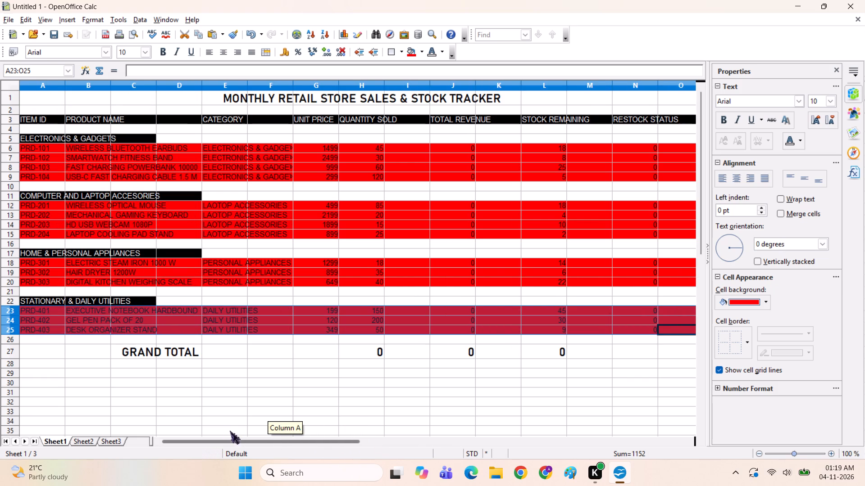
drag(230, 431, 225, 440)
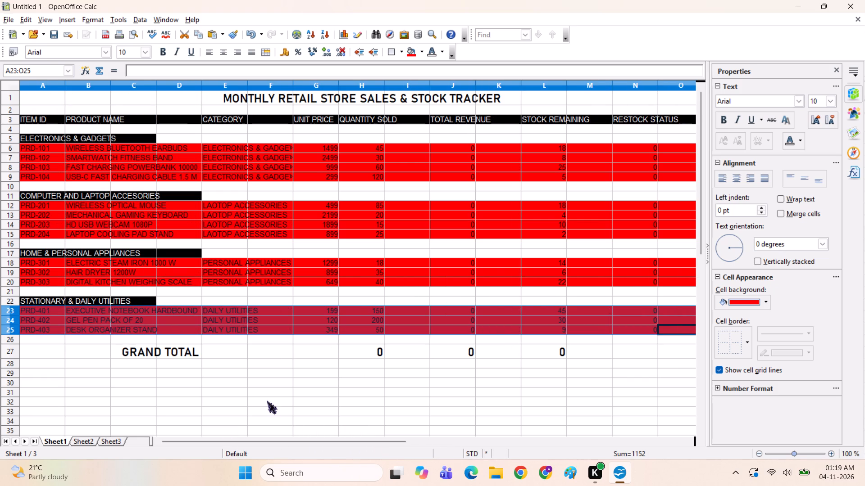
click(267, 400)
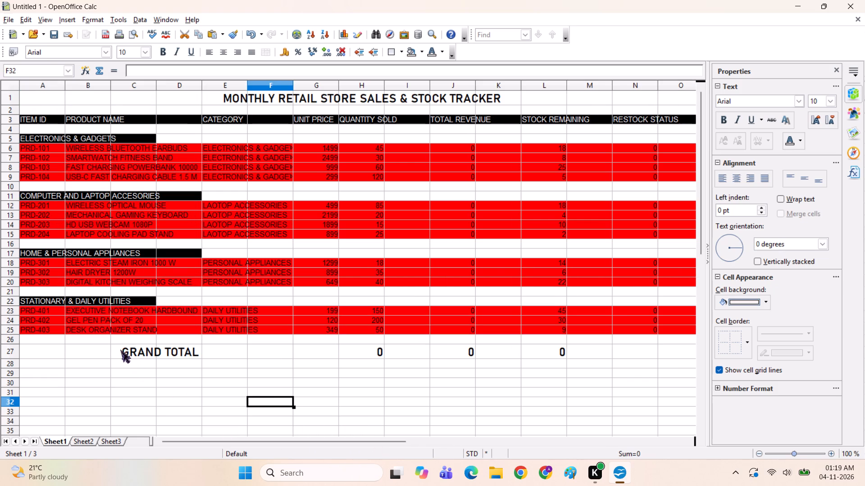
Fill the GRAND TOTAL row from C27 to L27 with a black background.
drag(121, 350, 379, 354)
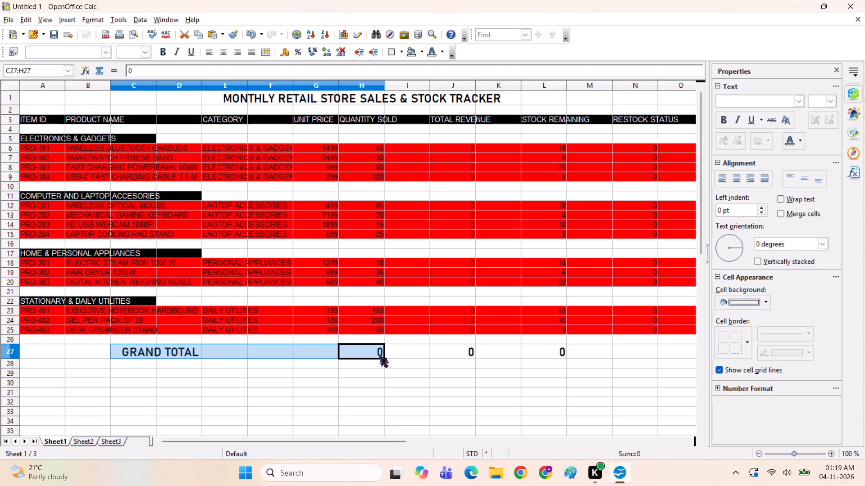
drag(379, 354, 532, 354)
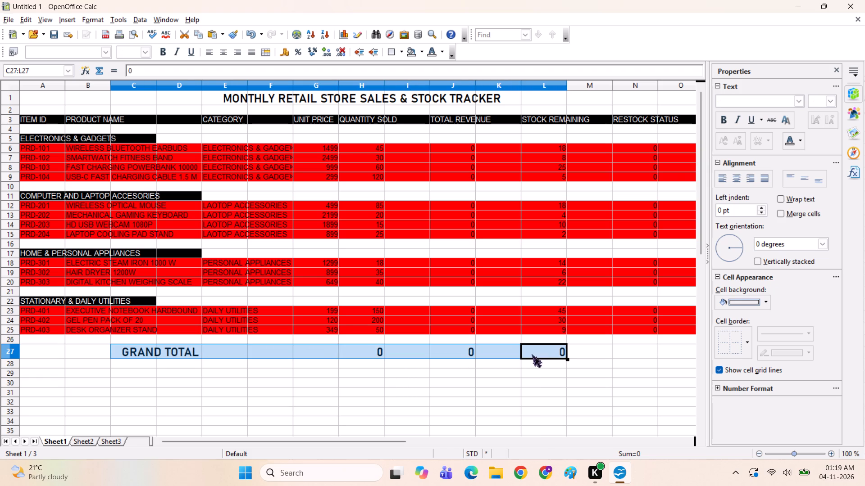
drag(532, 354, 547, 354)
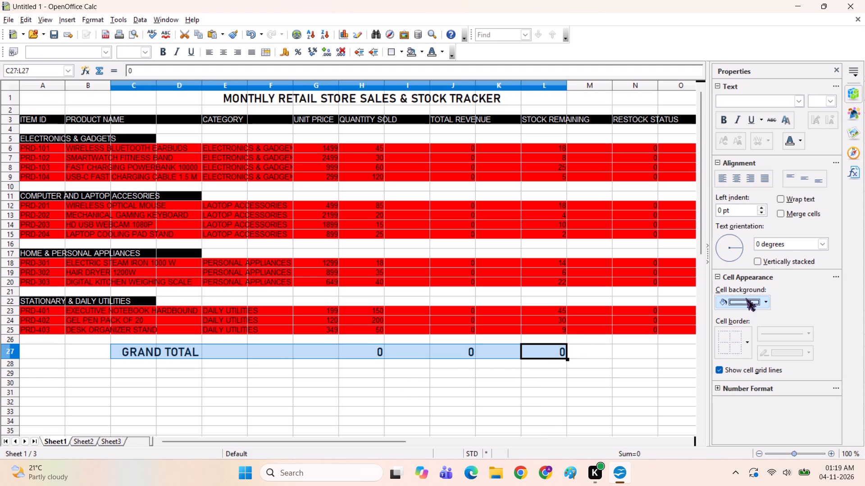
click(746, 298)
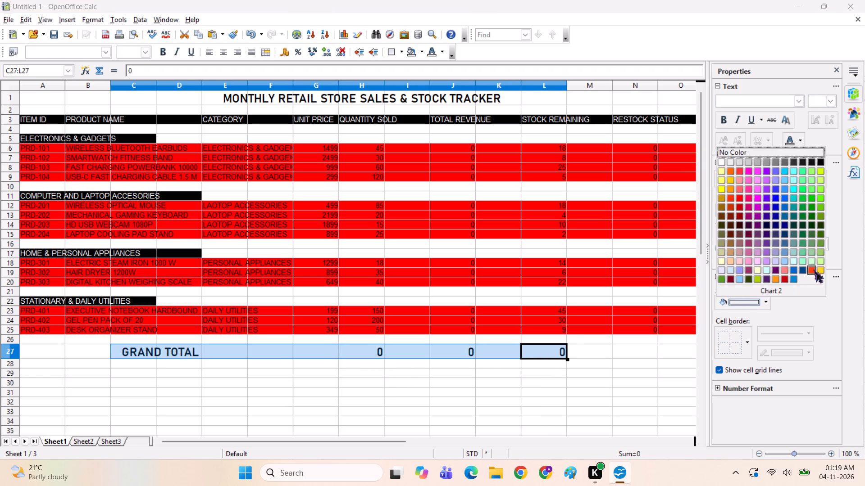
click(822, 162)
click(682, 365)
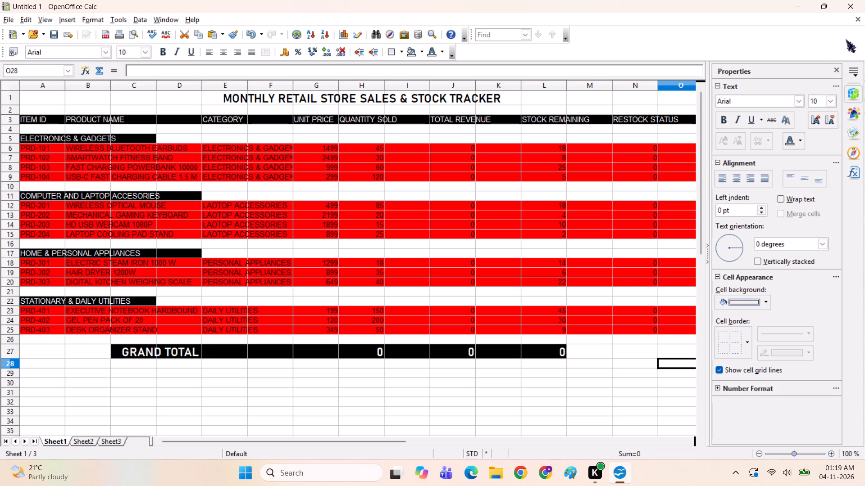
Close the spreadsheet and save its changes as an ODF Spreadsheet named Untitled 5 in the R1 REIGN FREEFIRE folder.
click(860, 18)
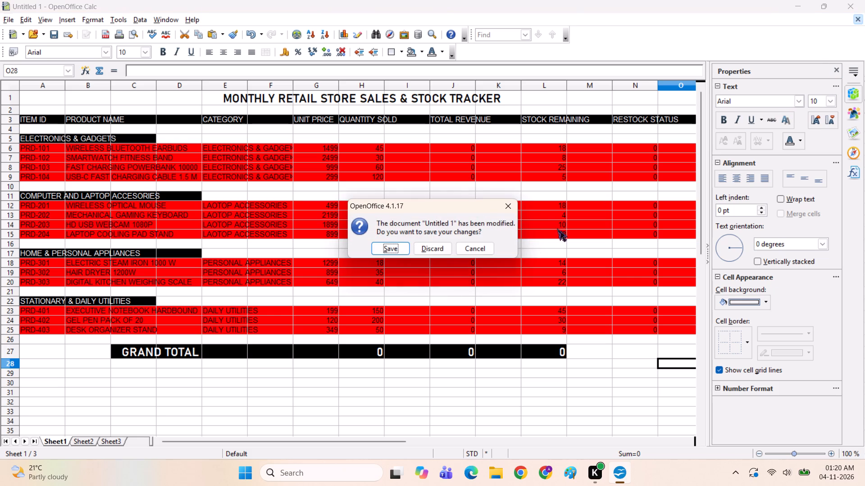
click(398, 247)
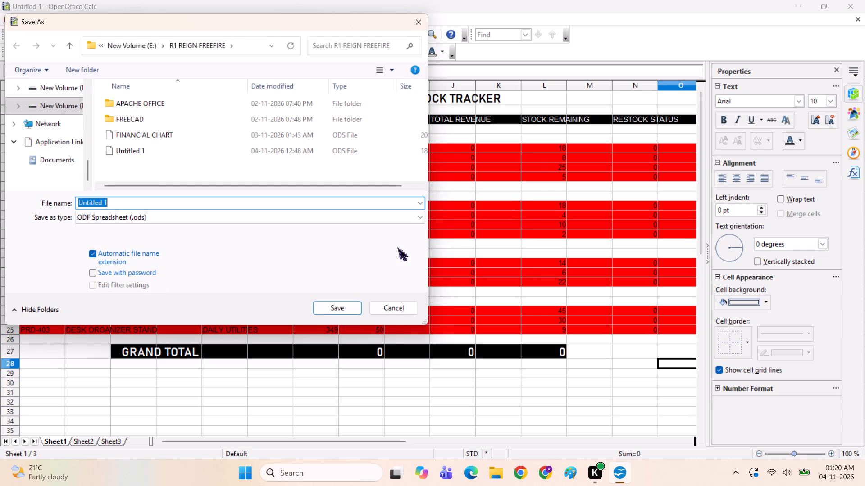
click(194, 201)
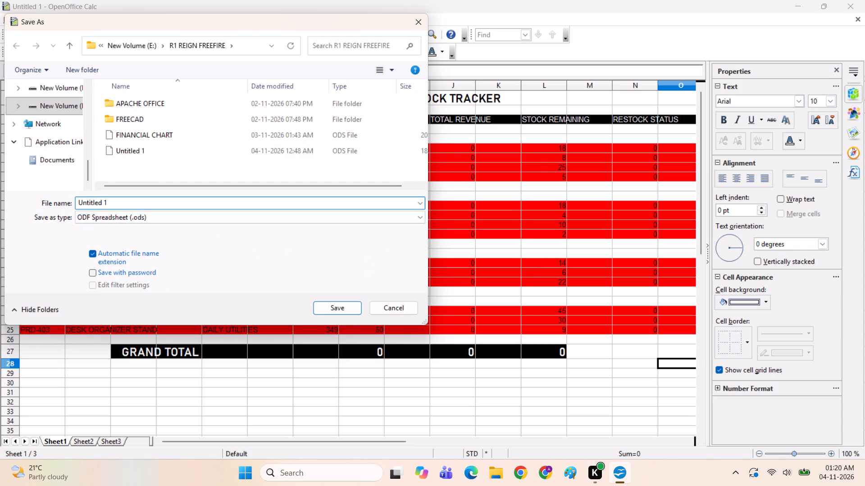
key(BackSpace)
key(5)
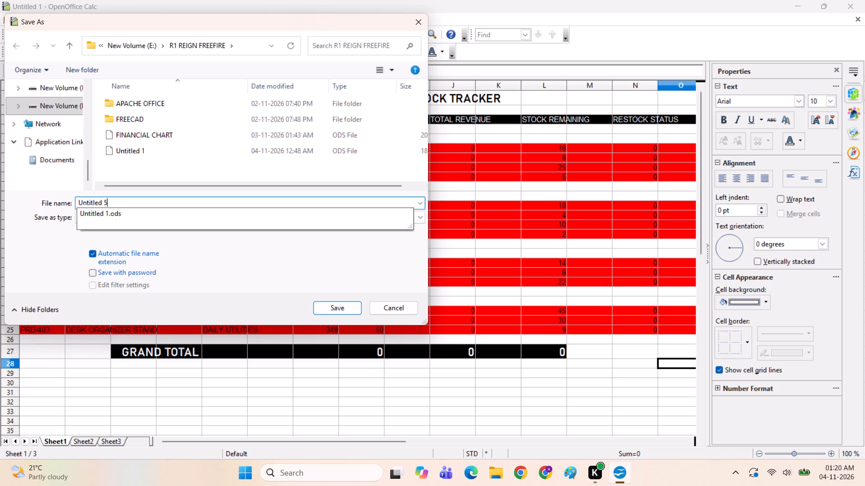
click(342, 310)
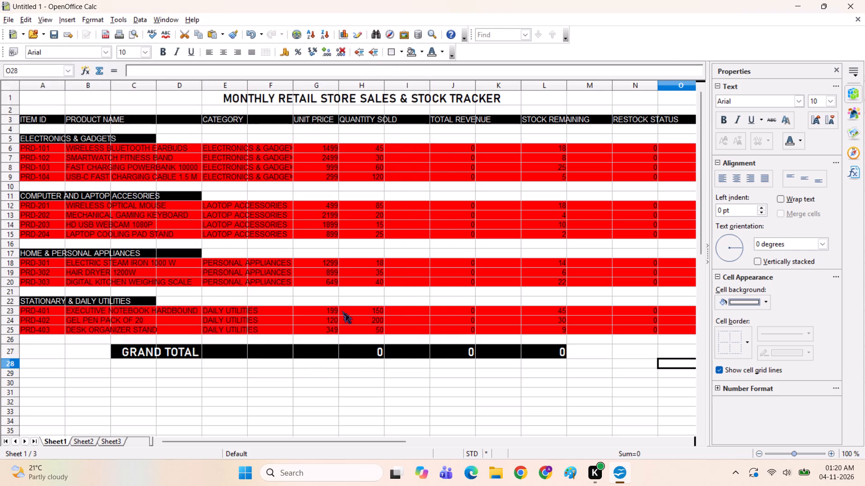